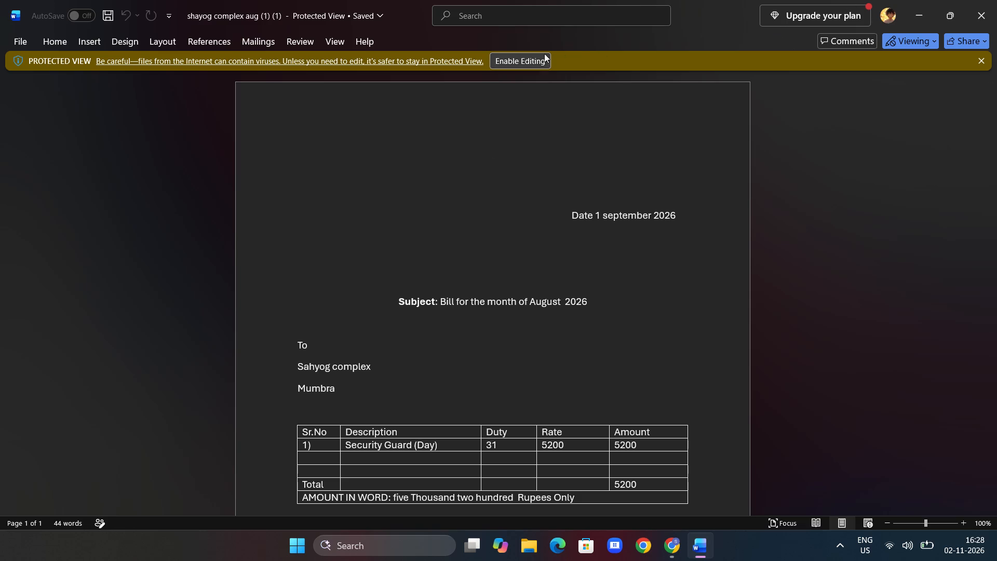
# Enable editing of the protected bill document.
pyautogui.click(524, 56)
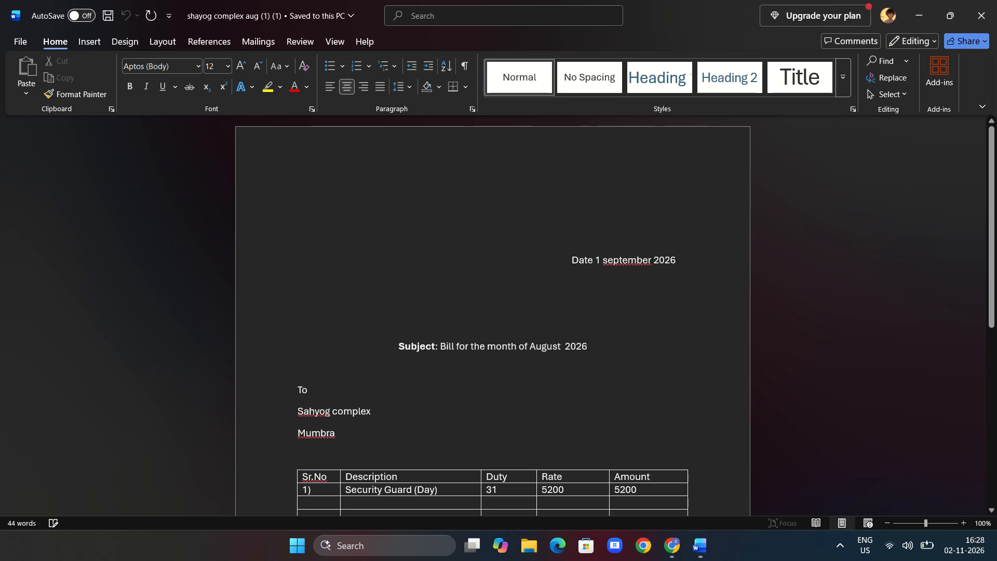
# Change the day in the bill's date line to 31.
pyautogui.click(602, 257)
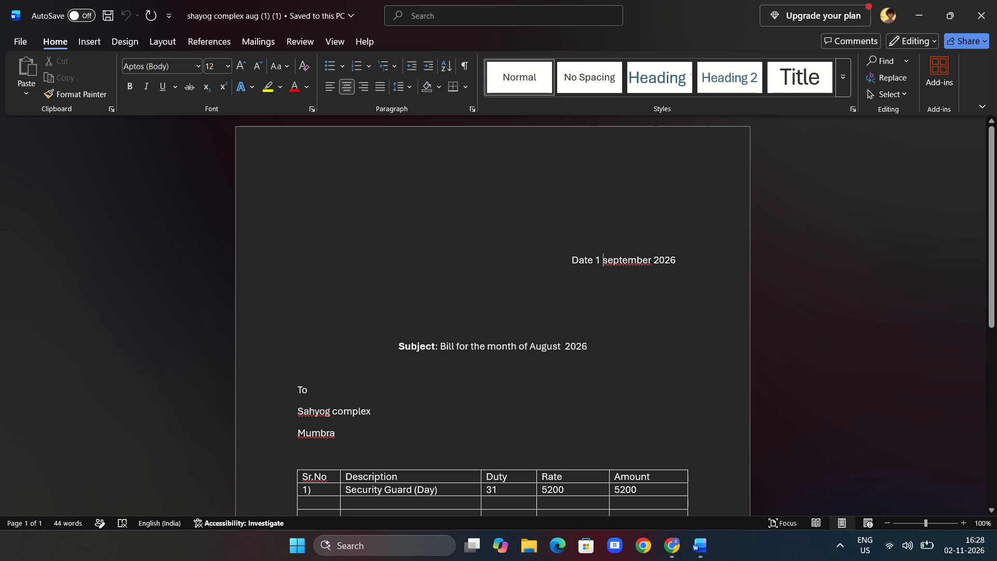
pyautogui.press('BackSpace')
pyautogui.press('BackSpace')
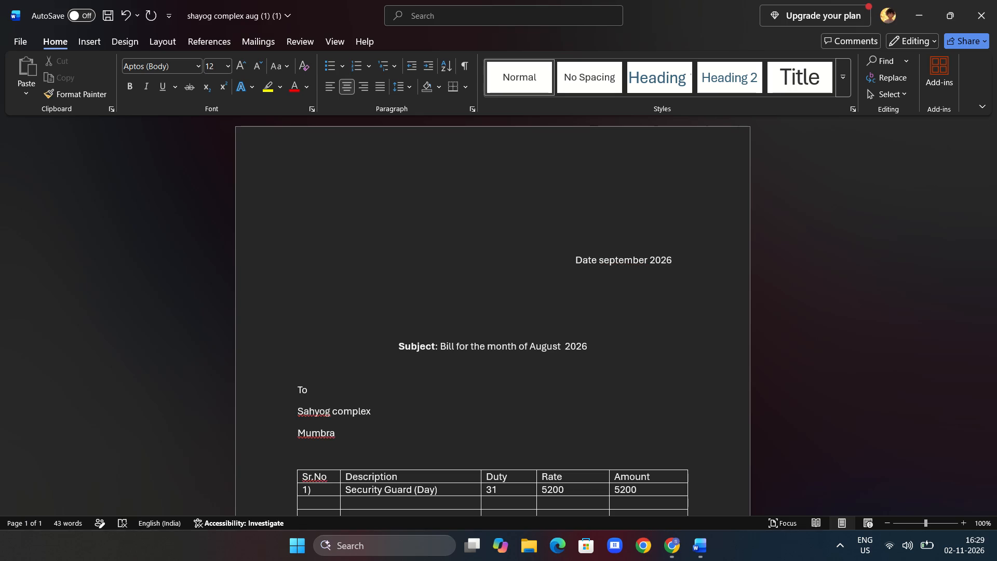
pyautogui.write('31')
pyautogui.press('space')
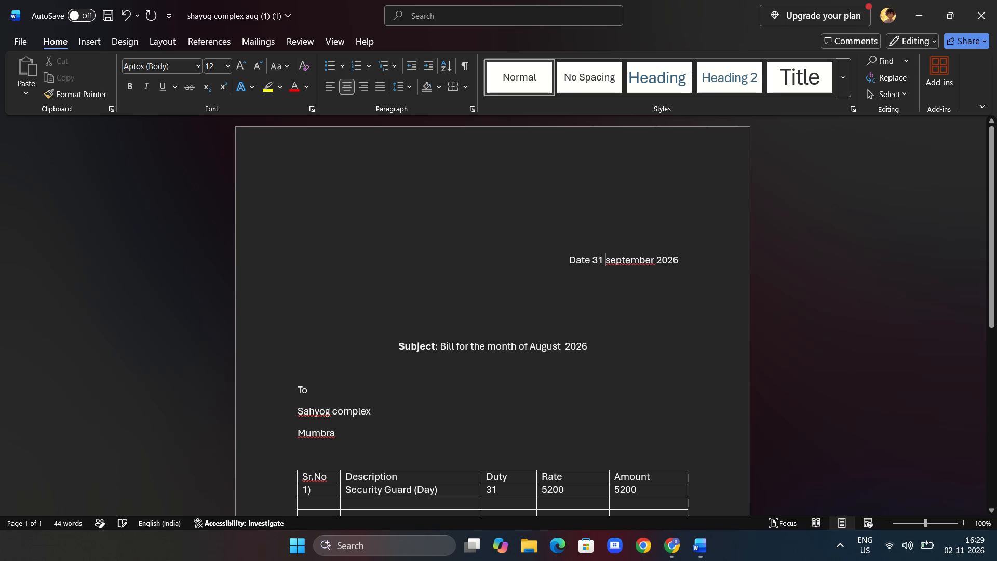
# Replace the month in the date line with october, spaced so that it reads "Date 31 october 2026".
pyautogui.click(654, 259)
pyautogui.press('BackSpace')
pyautogui.press('BackSpace')
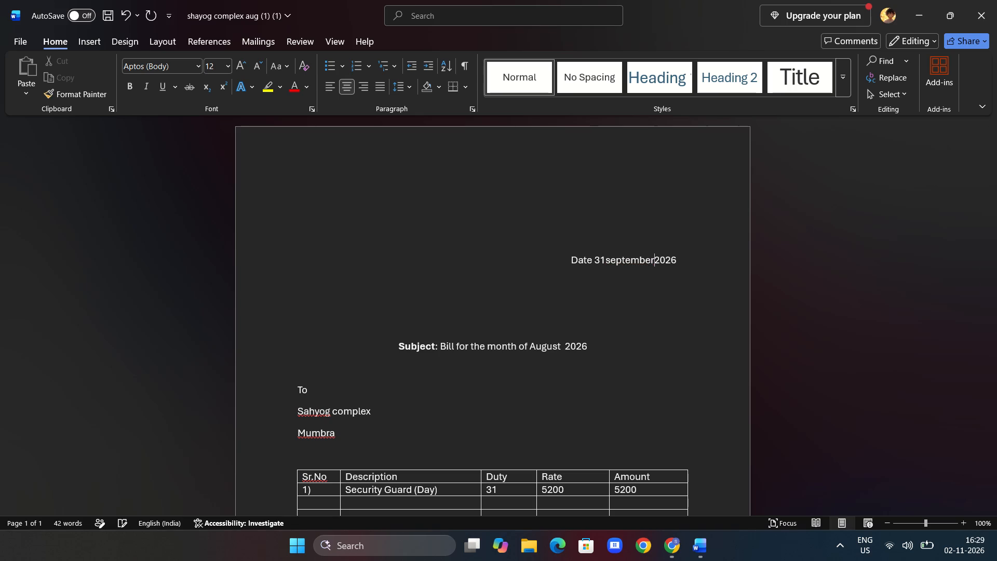
pyautogui.click(654, 259)
pyautogui.press('BackSpace')
pyautogui.press('BackSpace')
pyautogui.press('BackSpace')
pyautogui.press('BackSpace')
pyautogui.press('BackSpace')
pyautogui.press('BackSpace')
pyautogui.press('BackSpace')
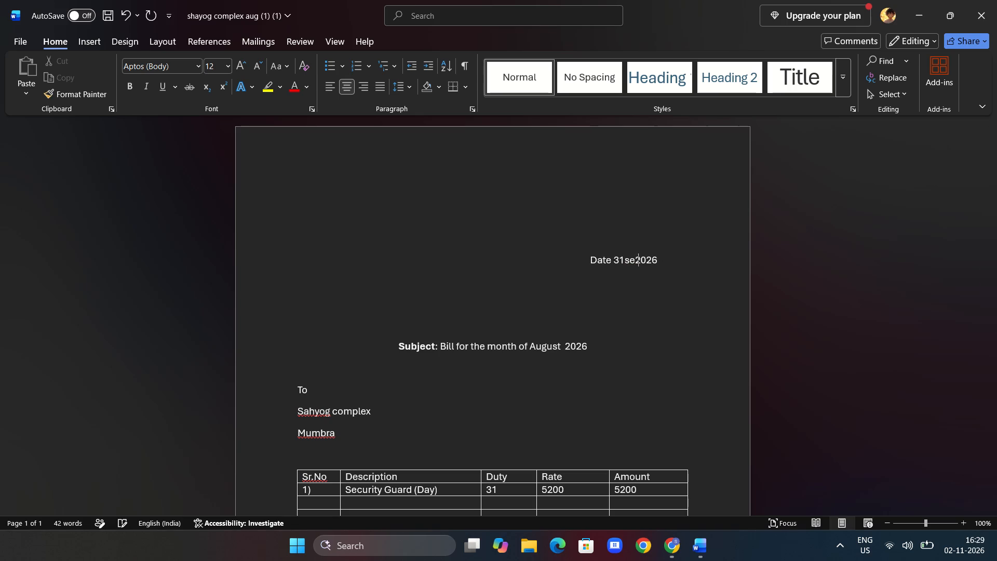
pyautogui.press('BackSpace')
pyautogui.press('BackSpace')
pyautogui.write('octobw')
pyautogui.press('BackSpace')
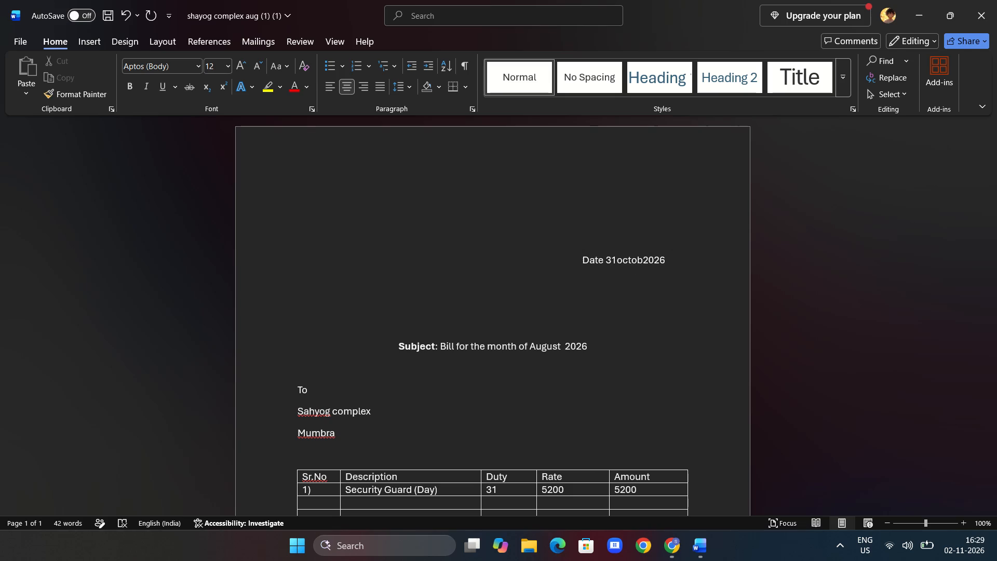
pyautogui.press('BackSpace')
pyautogui.write('ber')
pyautogui.press('space')
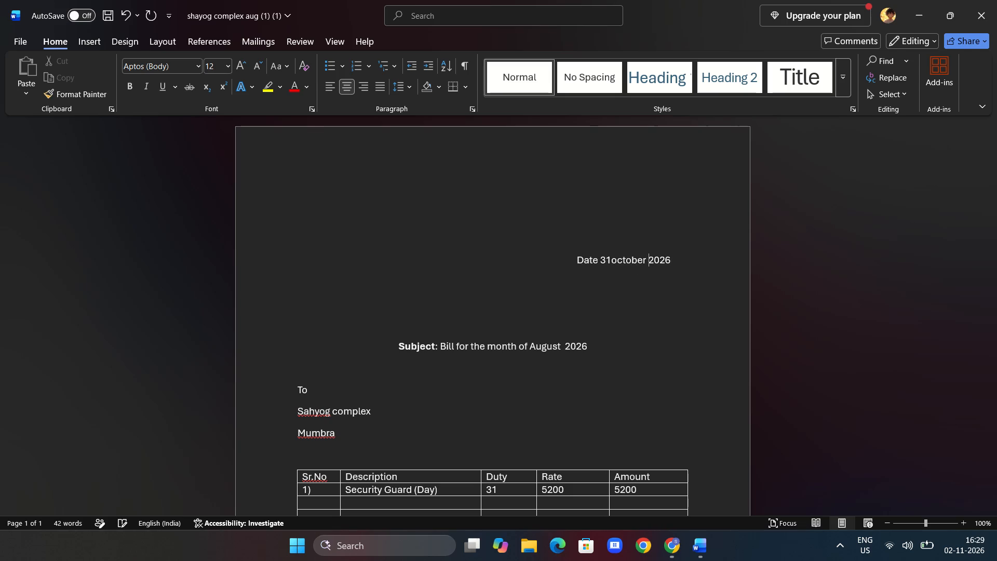
pyautogui.click(611, 260)
pyautogui.click(611, 260)
pyautogui.click(611, 260)
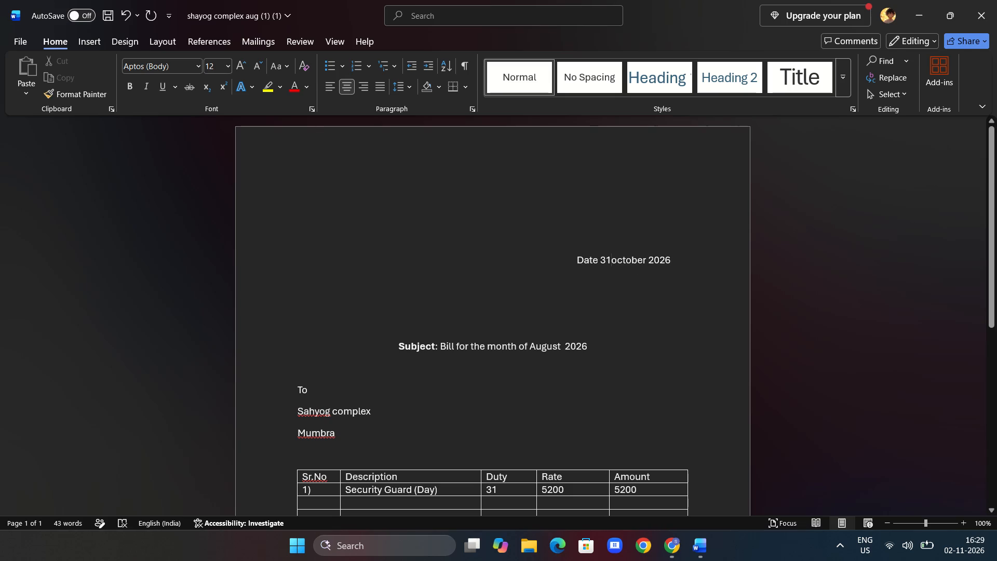
pyautogui.press('space')
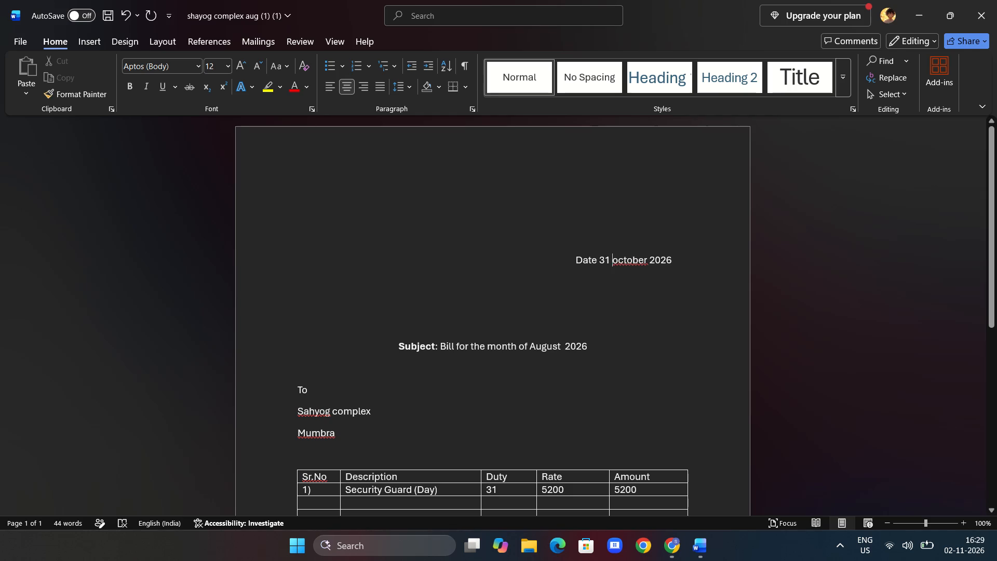
# Change the billing month in the subject line to October.
pyautogui.click(560, 343)
pyautogui.press('BackSpace')
pyautogui.press('BackSpace')
pyautogui.press('BackSpace')
pyautogui.press('BackSpace')
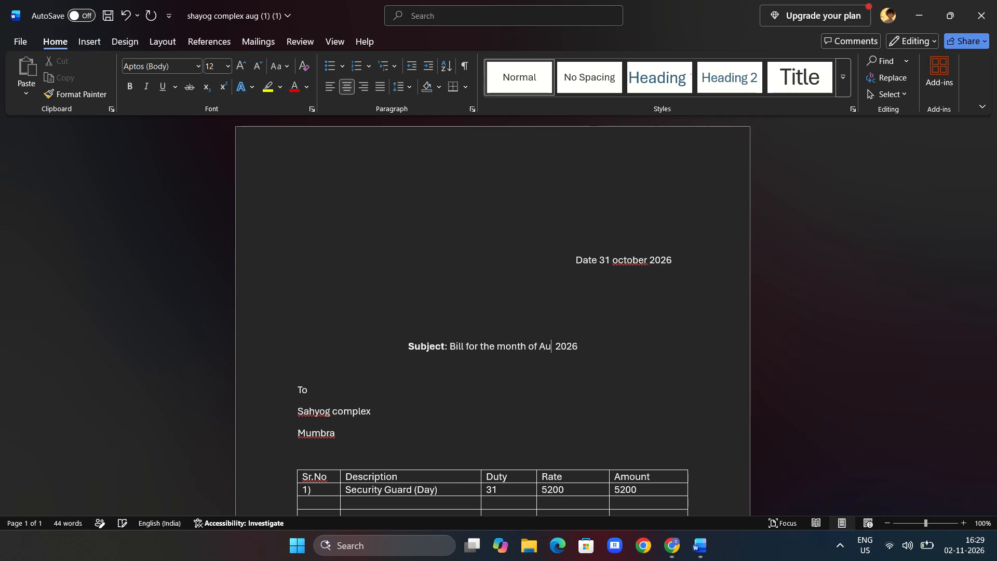
pyautogui.press('BackSpace')
pyautogui.press('BackSpace')
pyautogui.write('octo')
pyautogui.press('Return')
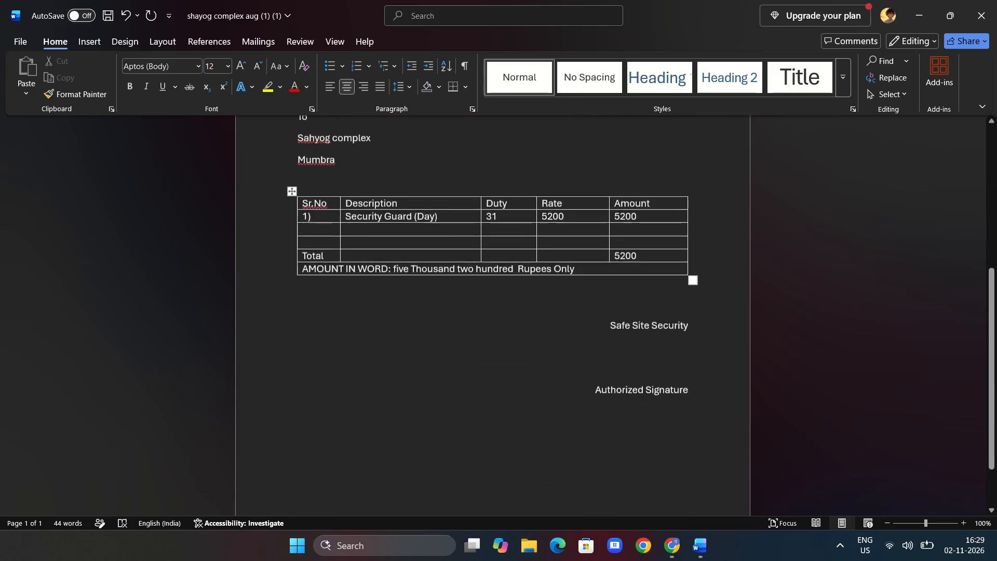
# Open the Save As options for the edited bill.
pyautogui.click(11, 43)
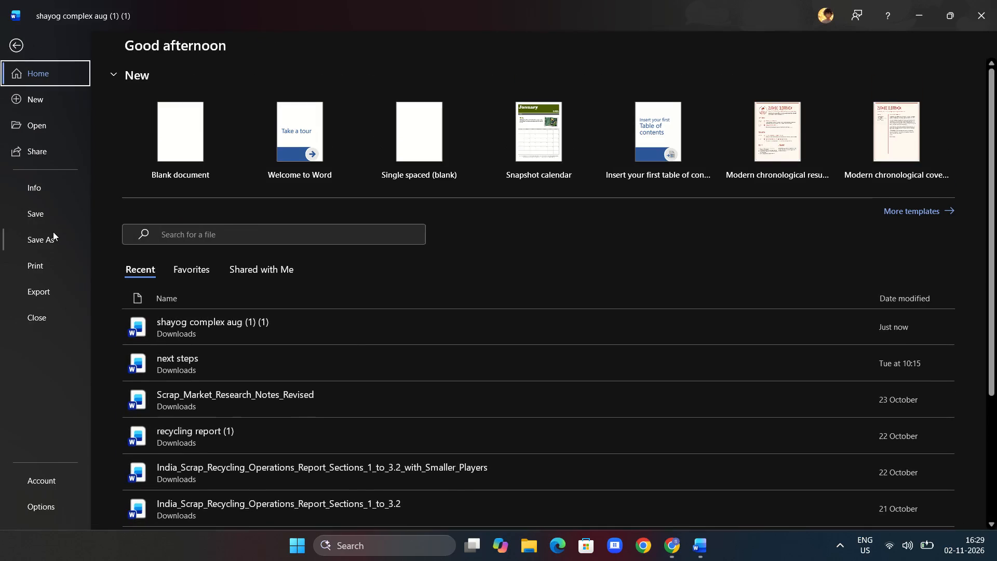
pyautogui.click(53, 232)
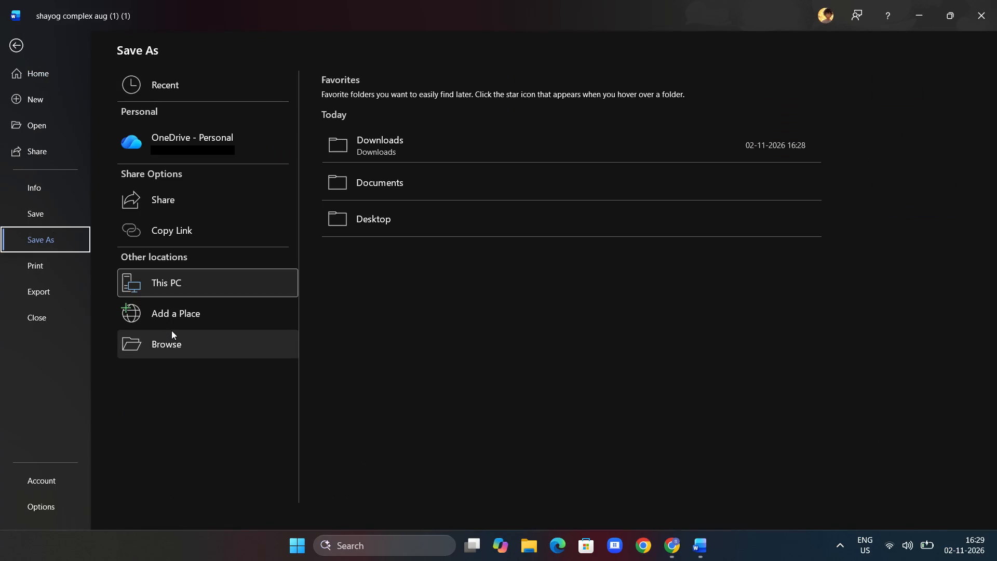
# Enter shayog complex oct as the file name for saving the edited bill in the Downloads folder.
pyautogui.click(171, 330)
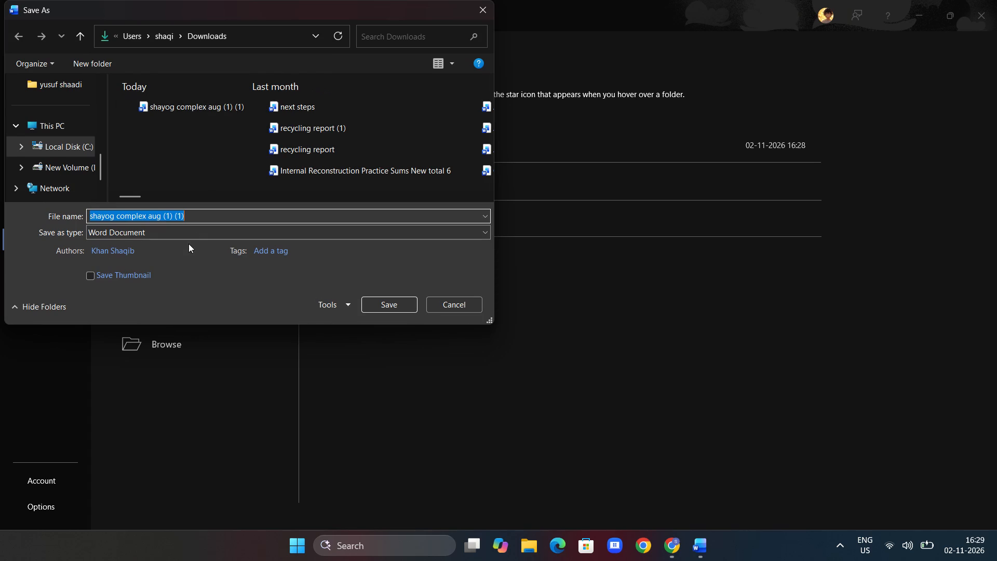
pyautogui.click(194, 216)
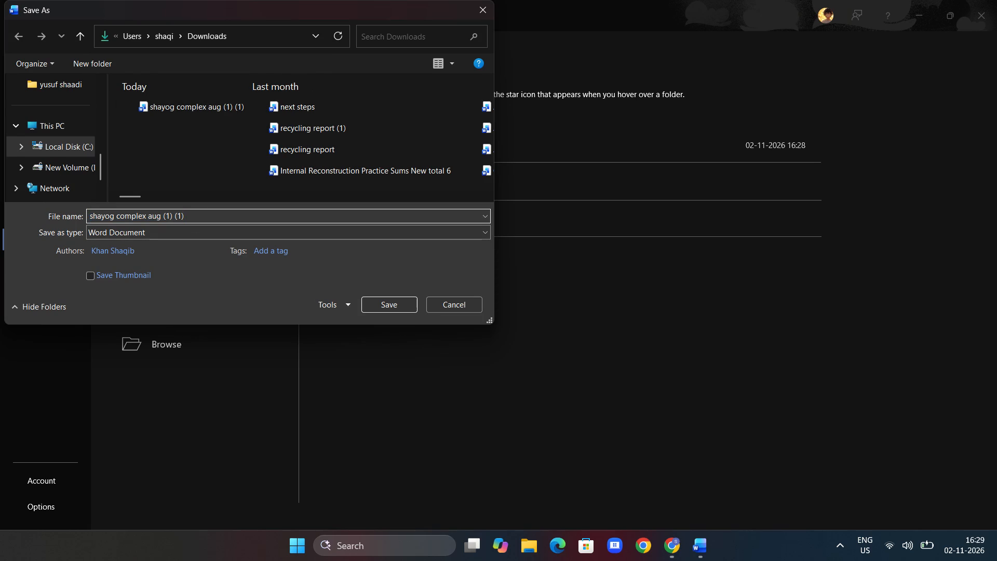
pyautogui.press('BackSpace')
pyautogui.press('BackSpace')
pyautogui.press('BackSpace')
pyautogui.press('BackSpace')
pyautogui.press('BackSpace')
pyautogui.press('BackSpace')
pyautogui.press('BackSpace')
pyautogui.press('BackSpace')
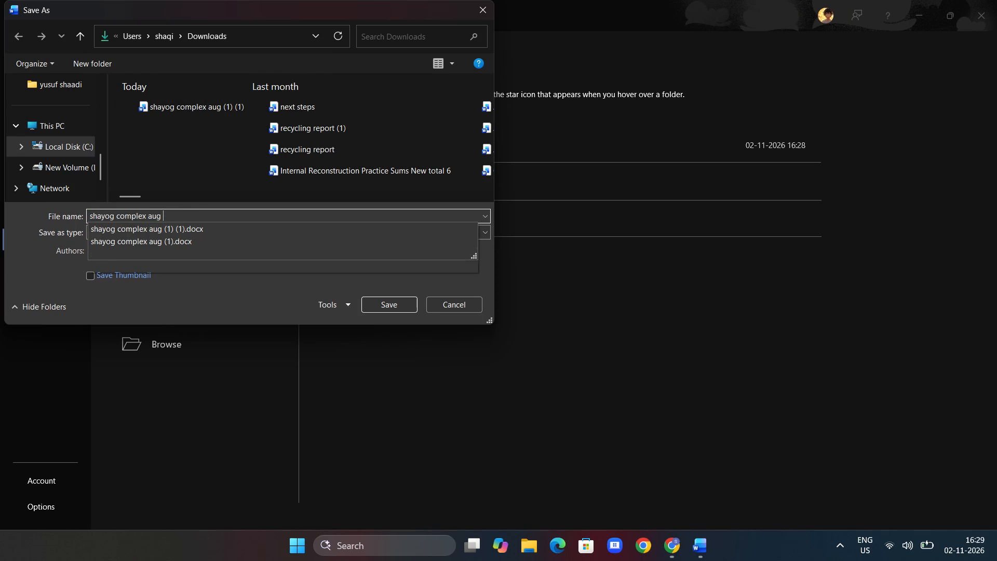
pyautogui.press('BackSpace')
pyautogui.press('BackSpace')
pyautogui.press('BackSpace')
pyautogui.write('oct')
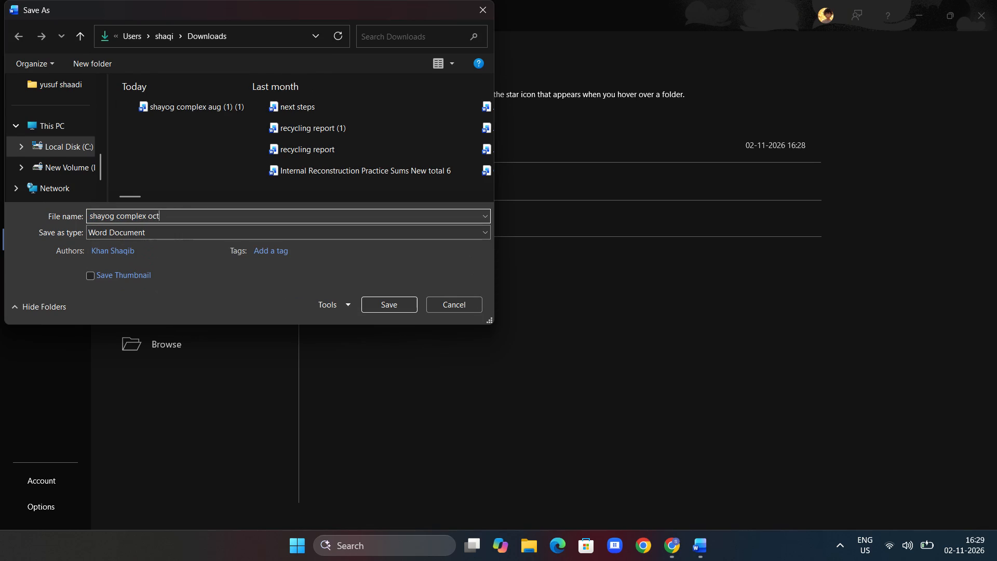
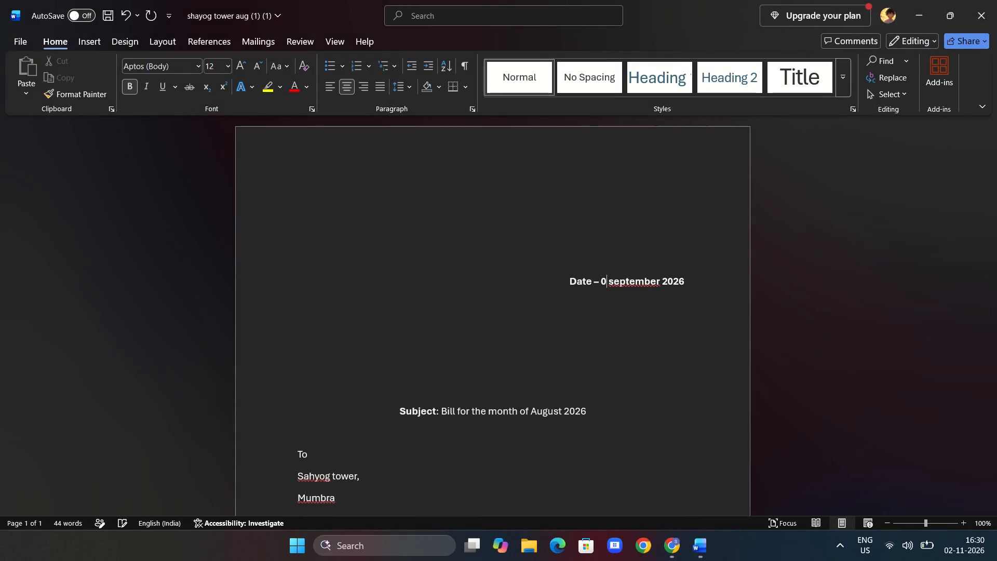
# Set the day in the Sahyog tower bill's date line to 31.
pyautogui.press('BackSpace')
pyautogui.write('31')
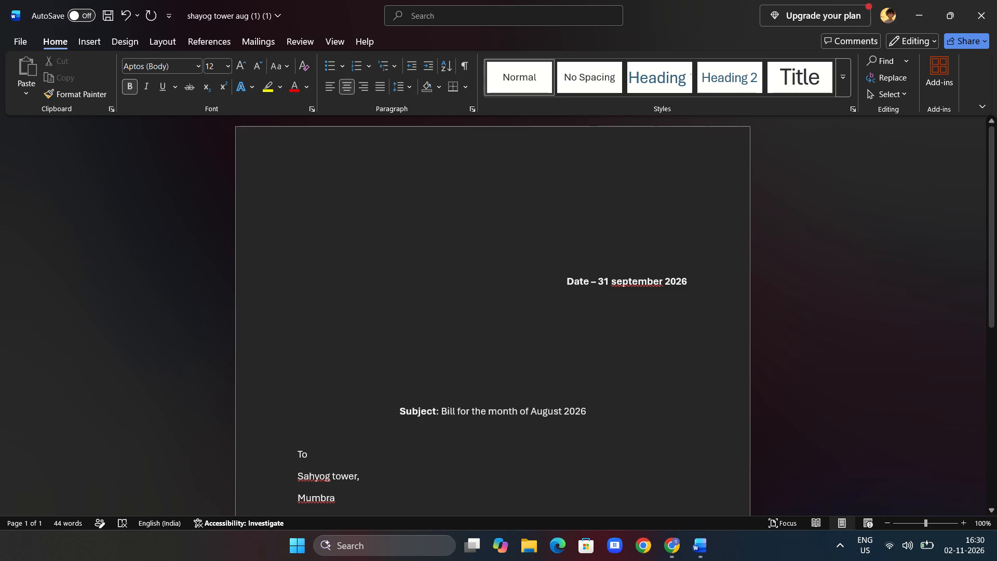
# Remove the month september from the Sahyog tower bill's date line, keeping the year 2026.
pyautogui.click(663, 282)
pyautogui.press('BackSpace')
pyautogui.press('BackSpace')
pyautogui.press('BackSpace')
pyautogui.press('BackSpace')
pyautogui.press('BackSpace')
pyautogui.press('BackSpace')
pyautogui.press('BackSpace')
pyautogui.press('BackSpace')
pyautogui.press('BackSpace')
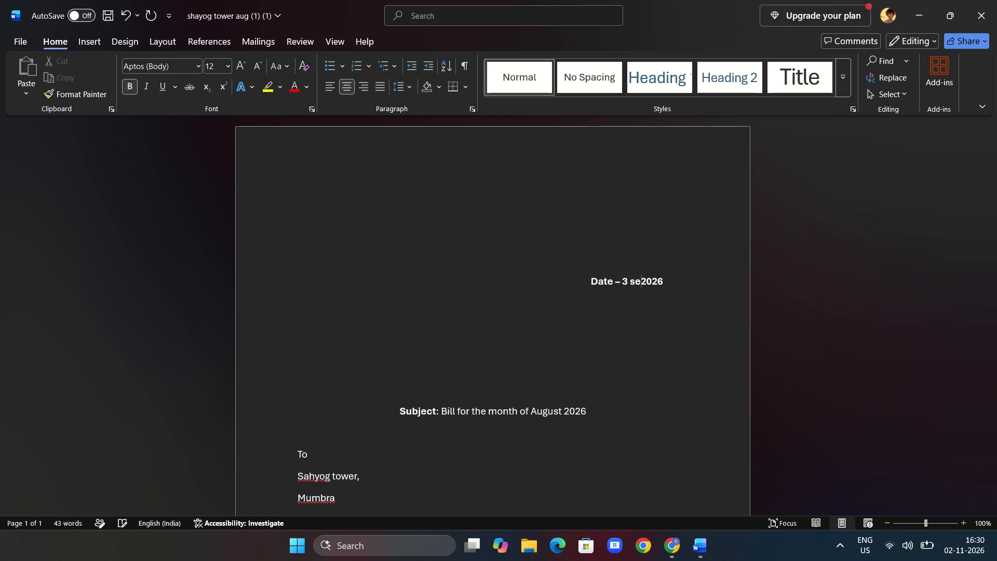
pyautogui.press('BackSpace')
pyautogui.press('BackSpace')
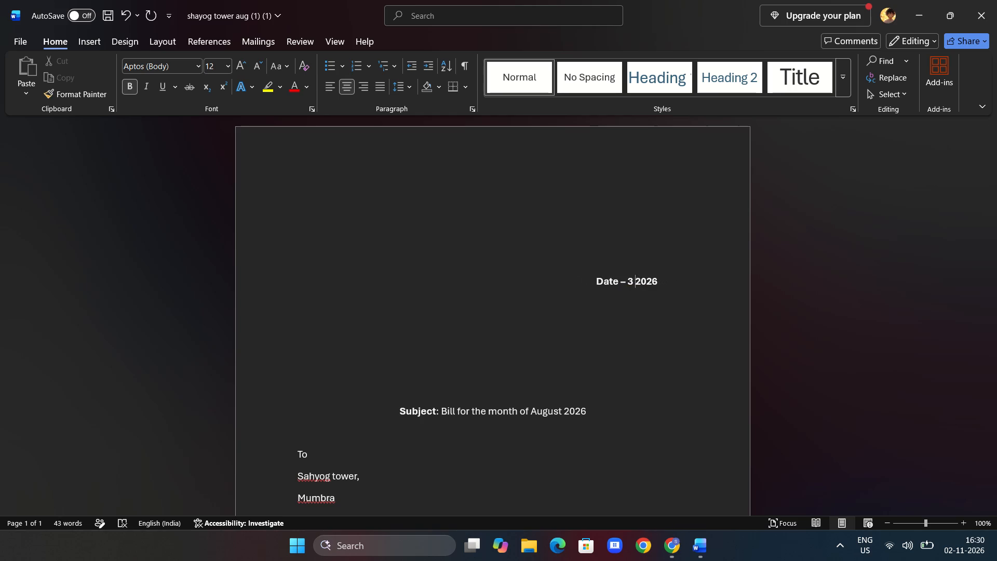
# Complete the day and month in the tower bill's date line so that it reads "Date – 31 October 2026".
pyautogui.press('BackSpace')
pyautogui.write('1 oc')
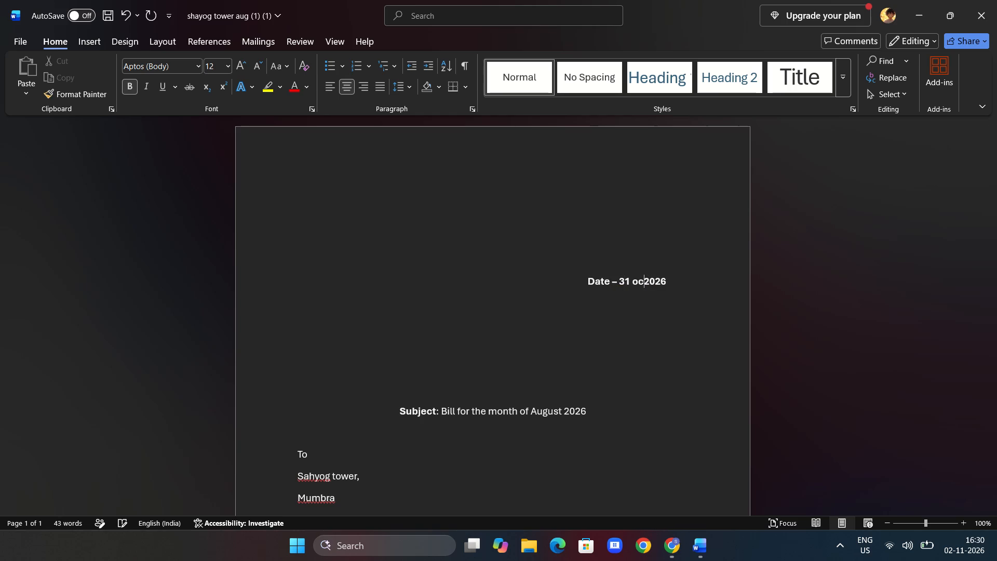
pyautogui.write('to')
pyautogui.press('Return')
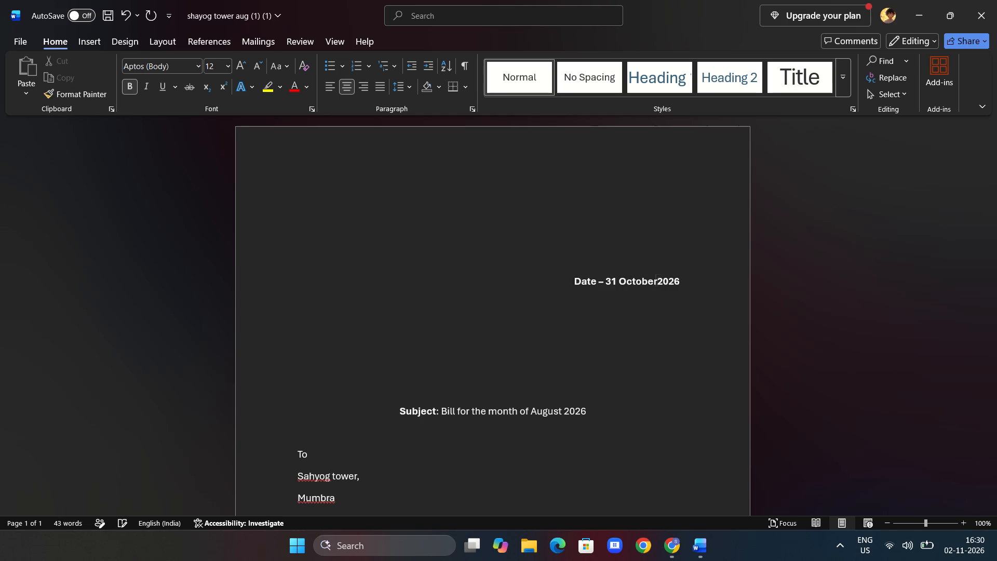
pyautogui.press('space')
# Replace August with October as the billing month in the tower bill's subject line.
pyautogui.click(561, 410)
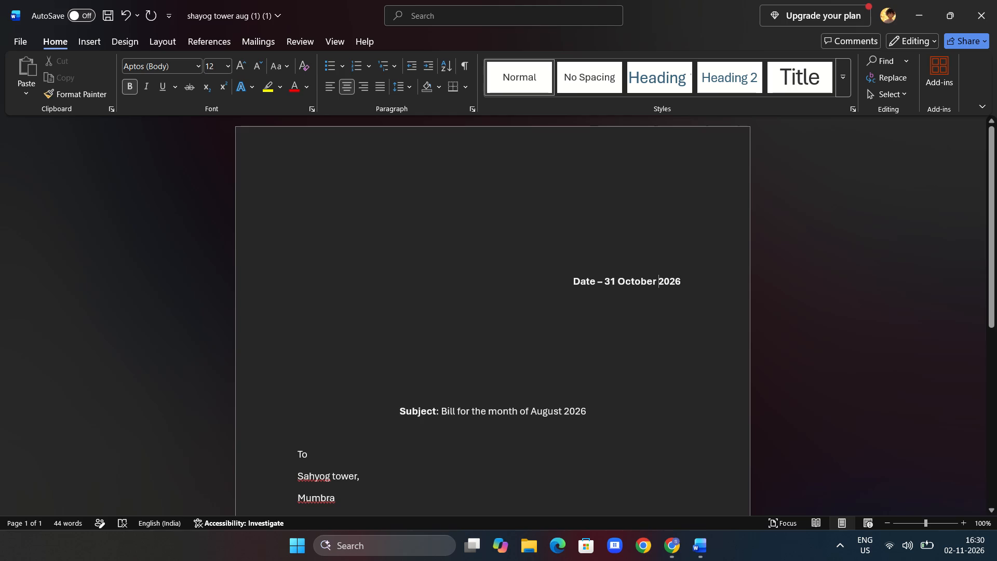
pyautogui.press('BackSpace')
pyautogui.press('BackSpace')
pyautogui.press('BackSpace')
pyautogui.press('BackSpace')
pyautogui.press('BackSpace')
pyautogui.press('BackSpace')
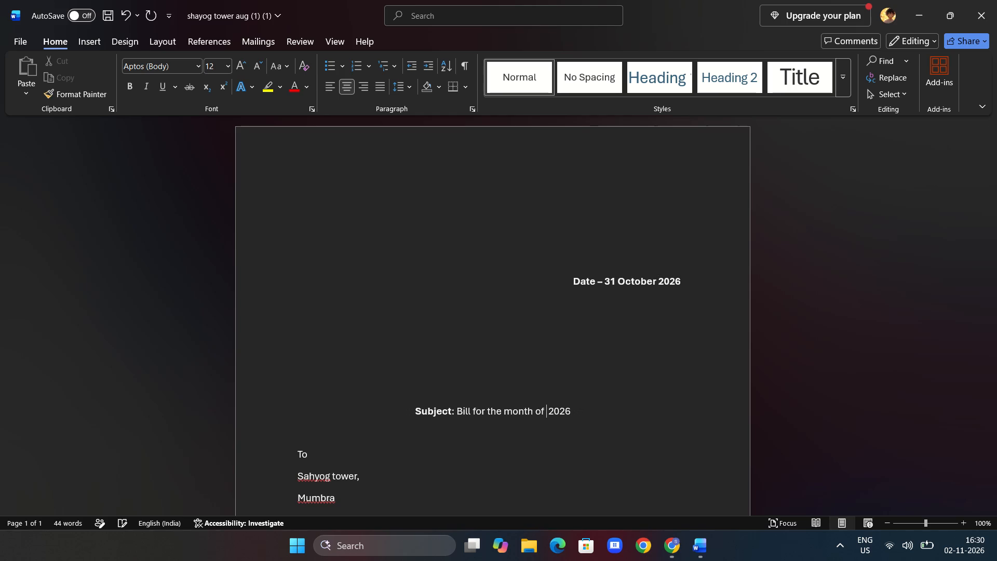
pyautogui.write('oct')
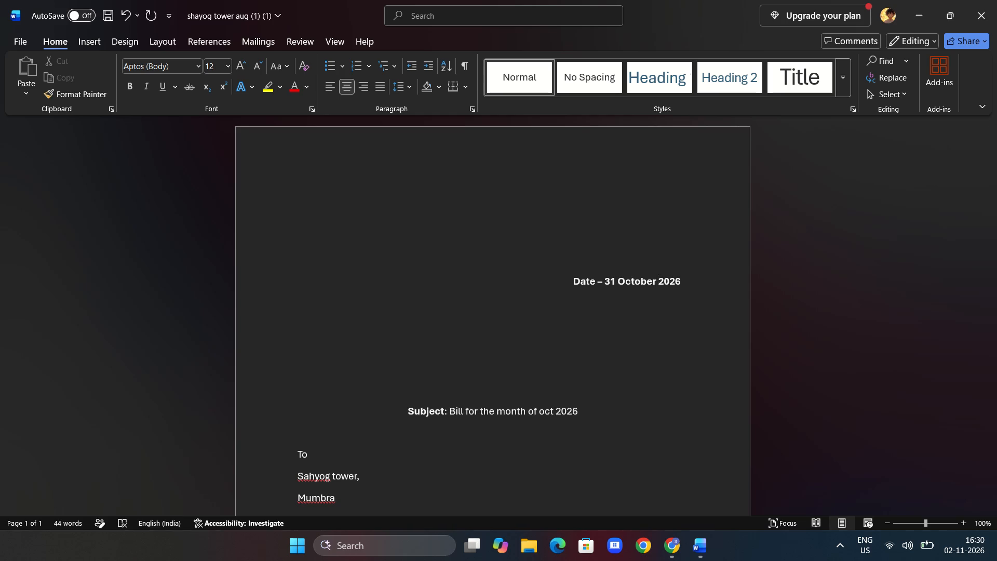
pyautogui.press('o')
pyautogui.press('Return')
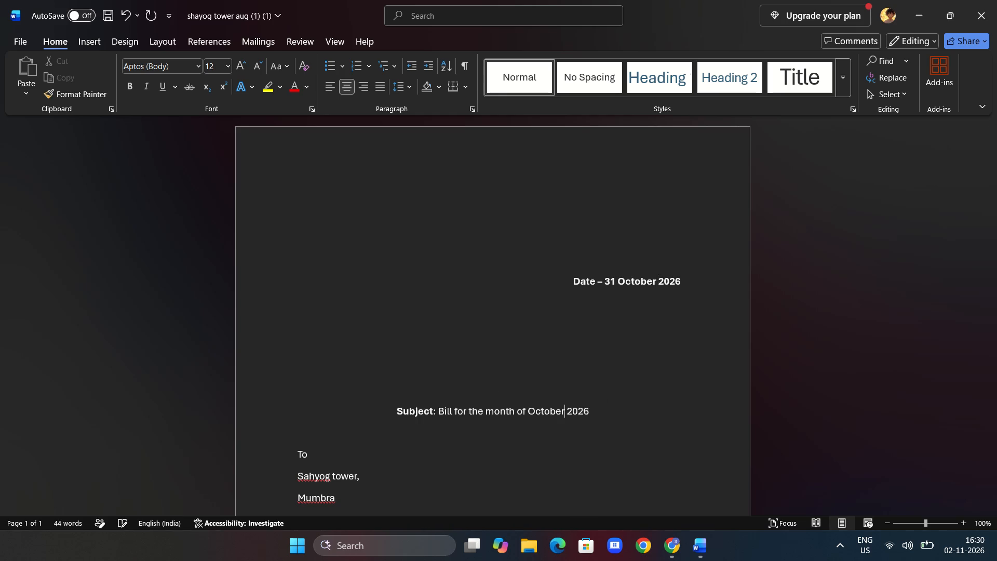
# Open the Save As options for the edited Sahyog tower bill.
pyautogui.scroll(-3, 374, 365)
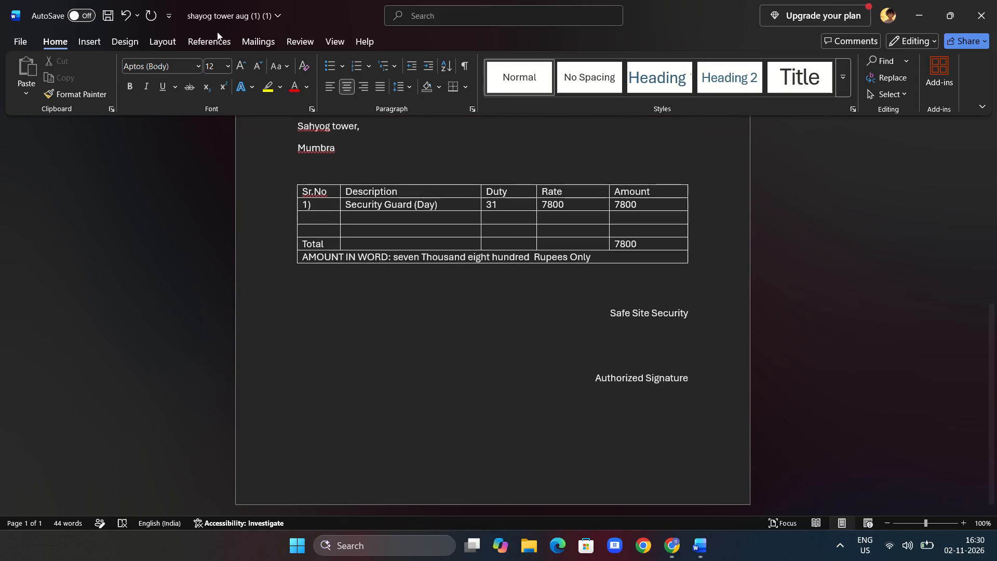
pyautogui.click(27, 36)
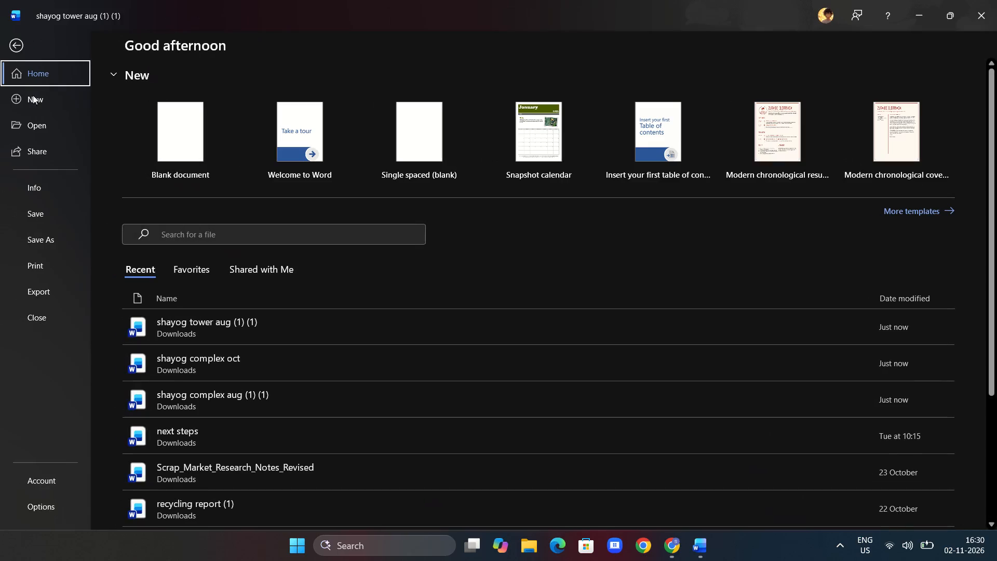
pyautogui.click(39, 240)
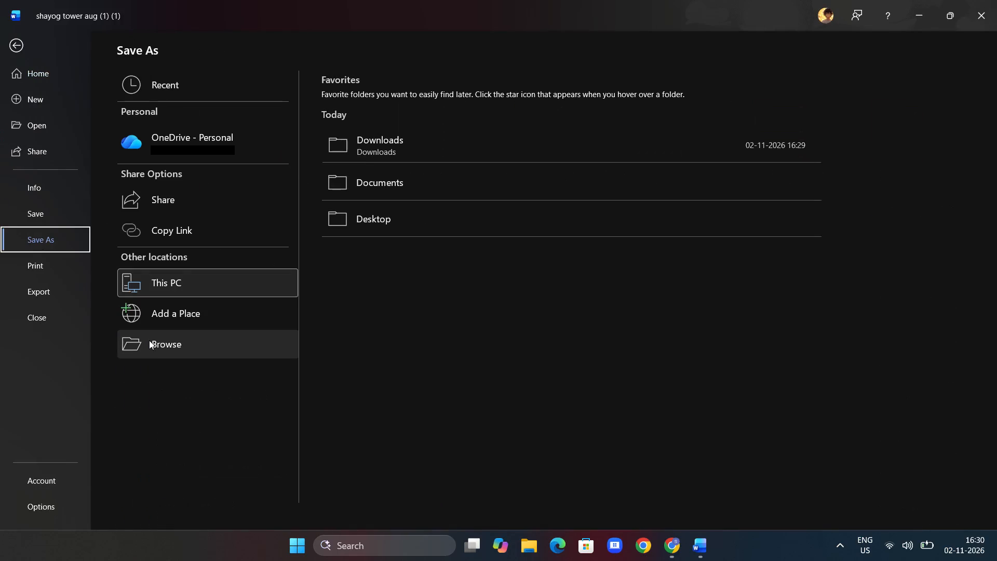
# Browse for the tower bill's save location and remove the "aug (1) (1)" ending from its file name, keeping "shayog tower".
pyautogui.click(149, 340)
pyautogui.click(240, 216)
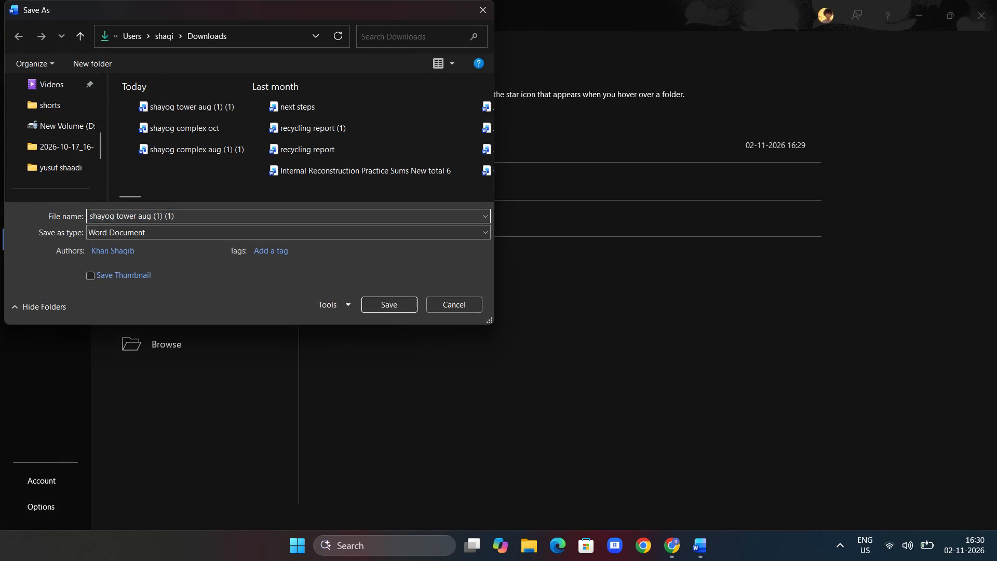
pyautogui.tripleClick(240, 216)
pyautogui.press('BackSpace')
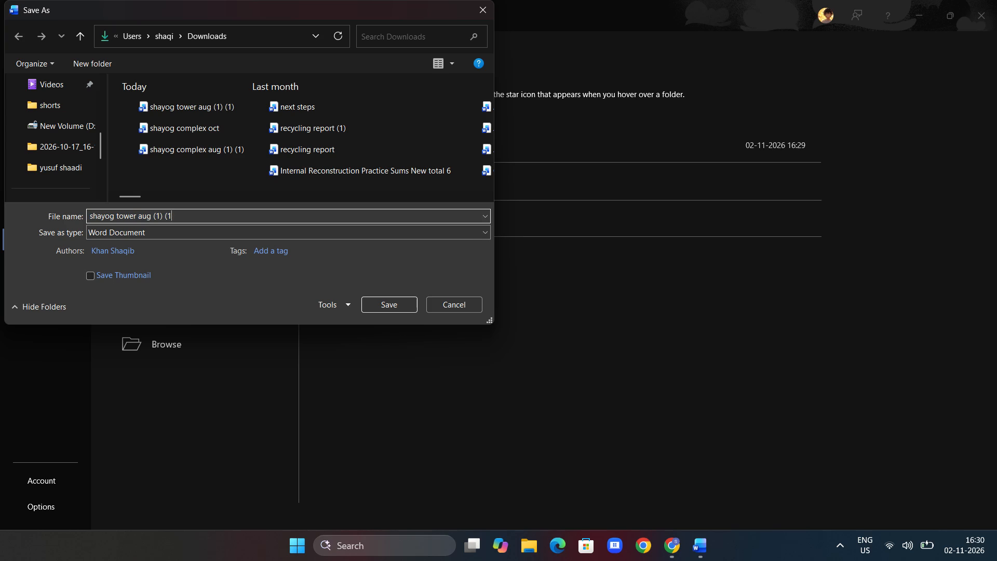
pyautogui.press('BackSpace')
pyautogui.press('BackSpace')
pyautogui.press('BackSpace')
pyautogui.press('BackSpace')
pyautogui.press('BackSpace')
pyautogui.press('BackSpace')
pyautogui.press('BackSpace')
pyautogui.press('BackSpace')
pyautogui.press('BackSpace')
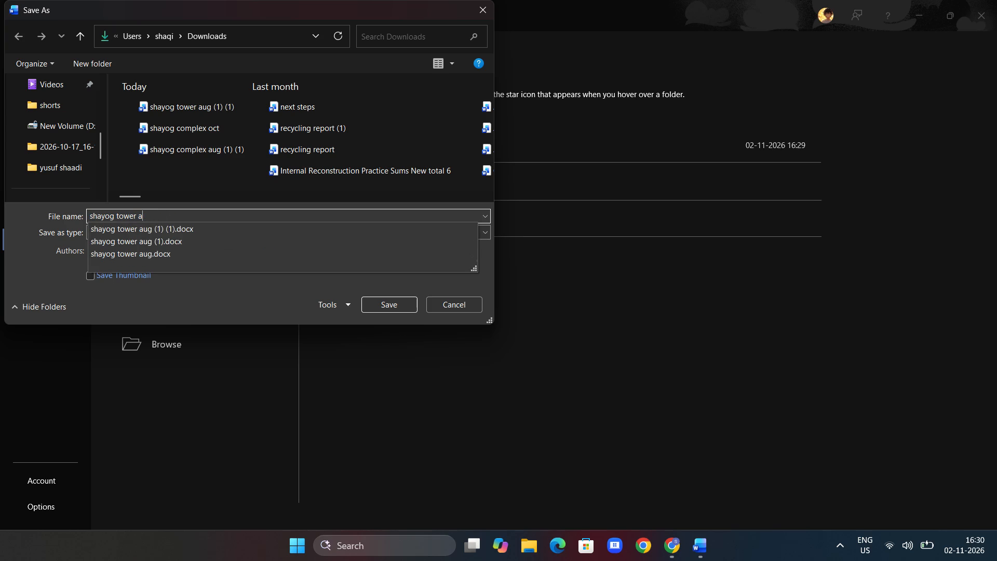
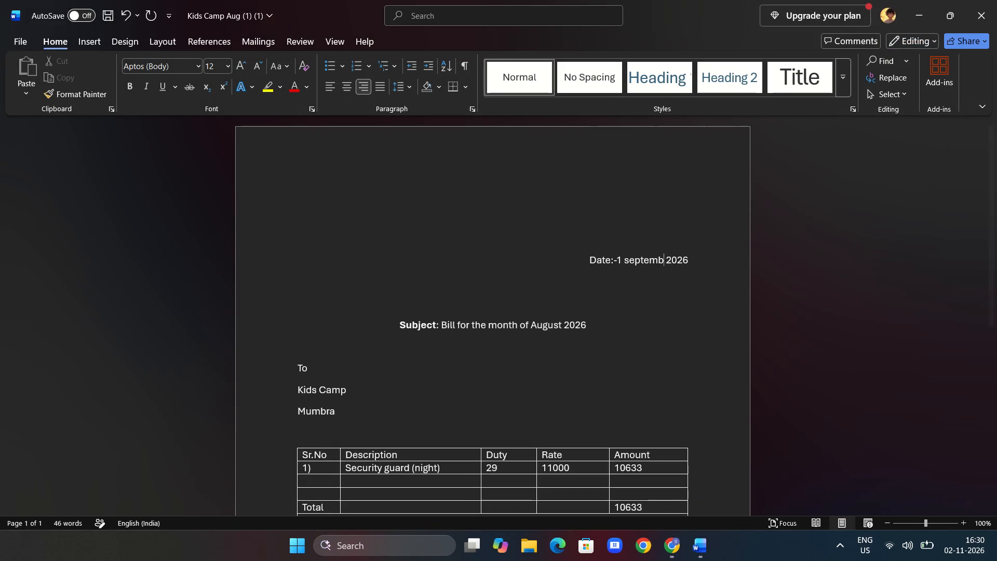
# Change the day and month in the Kids Camp bill's date line so that it reads "Date:-31 October 2026".
pyautogui.press('BackSpace')
pyautogui.press('BackSpace')
pyautogui.press('BackSpace')
pyautogui.press('BackSpace')
pyautogui.press('BackSpace')
pyautogui.press('BackSpace')
pyautogui.press('BackSpace')
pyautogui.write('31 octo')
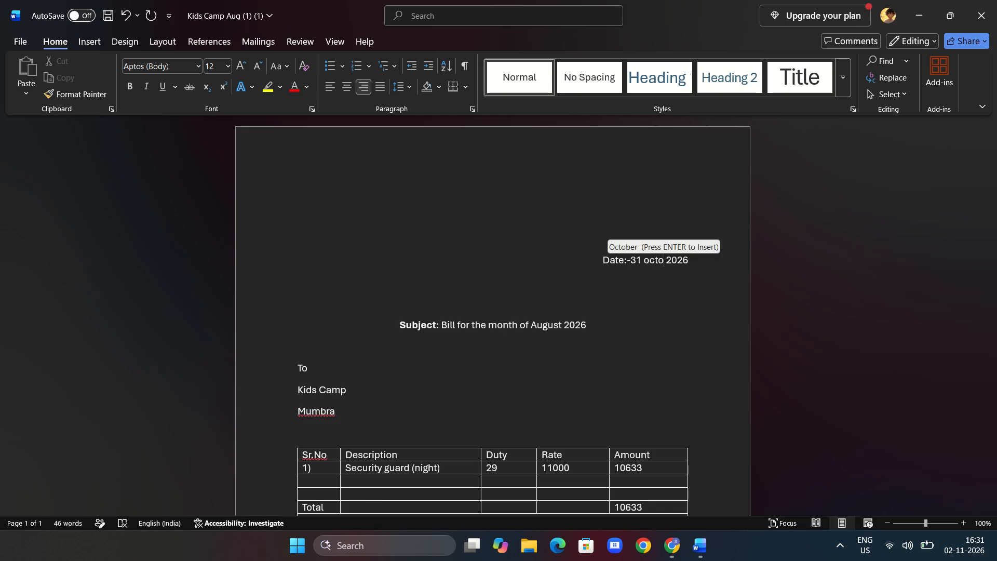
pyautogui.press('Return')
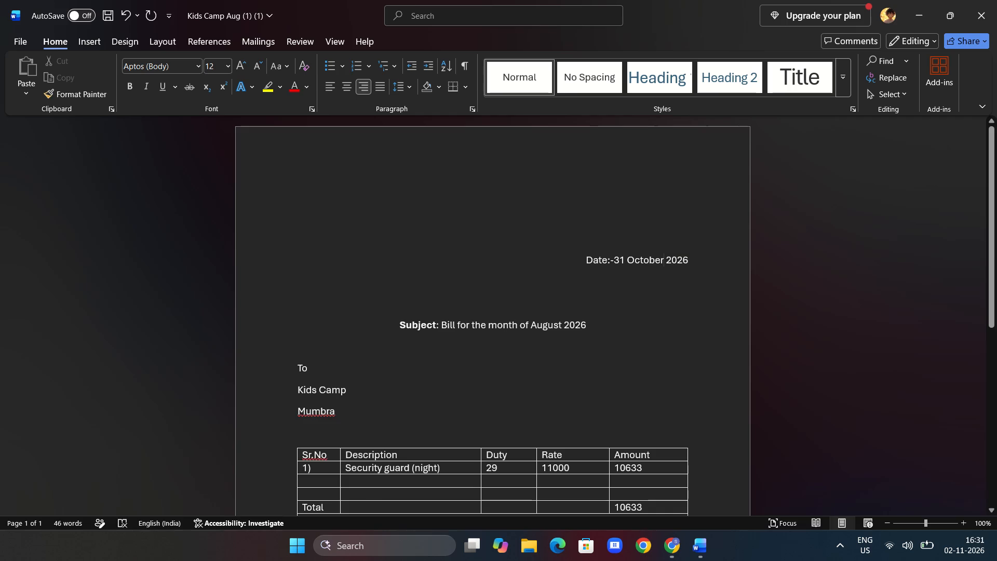
# Replace August with October as the billing month in the Kids Camp bill's subject line.
pyautogui.click(562, 323)
pyautogui.press('BackSpace')
pyautogui.press('BackSpace')
pyautogui.press('BackSpace')
pyautogui.press('BackSpace')
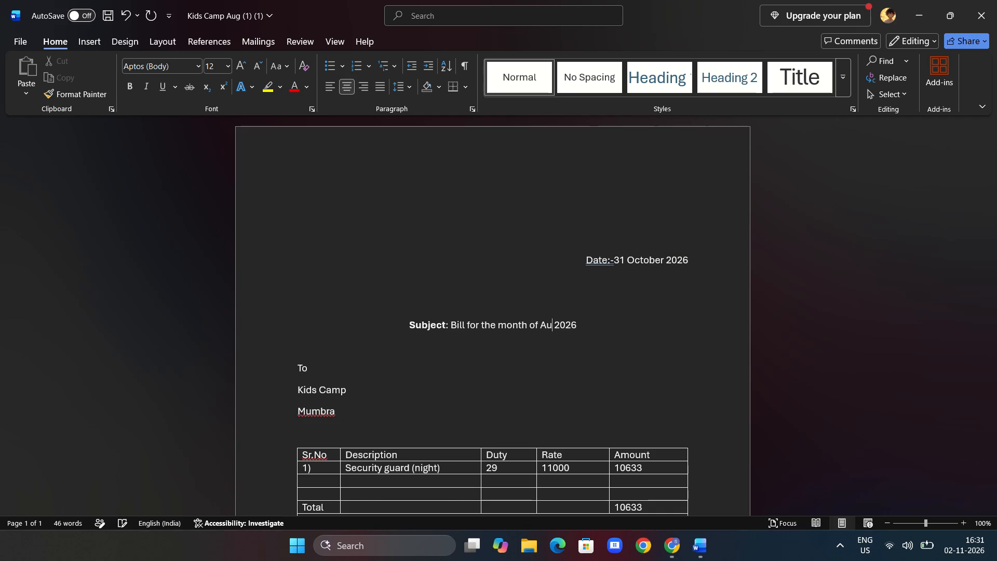
pyautogui.press('BackSpace')
pyautogui.press('BackSpace')
pyautogui.write('oct')
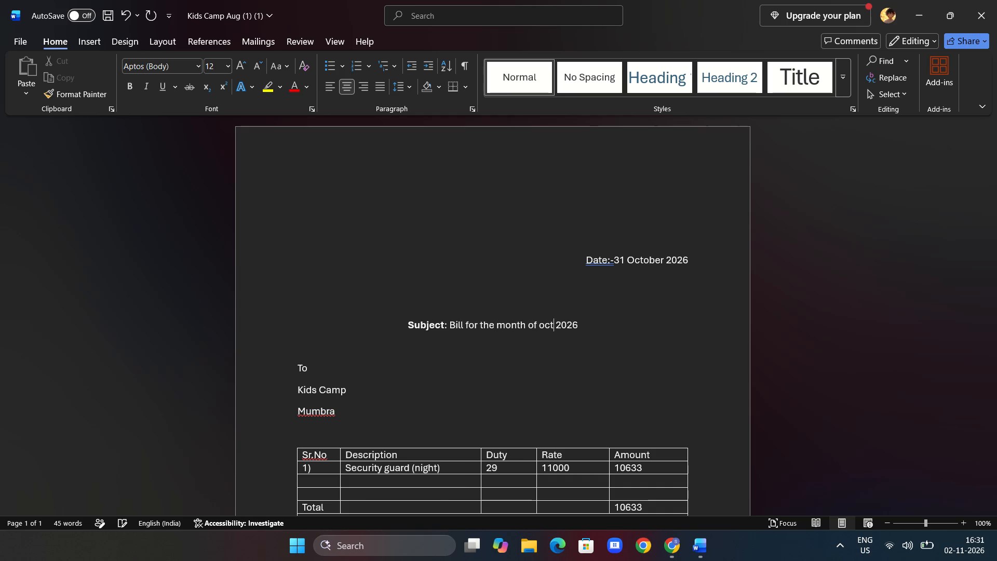
pyautogui.press('o')
pyautogui.press('Return')
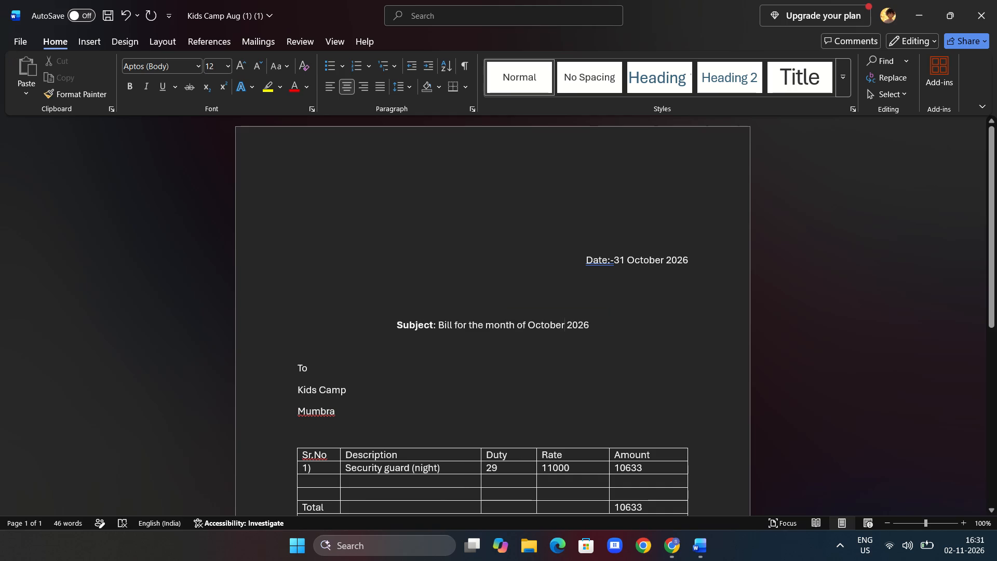
# Set the duty count for the night security guard to 31 in the Kids Camp bill table.
pyautogui.scroll(-1, 344, 322)
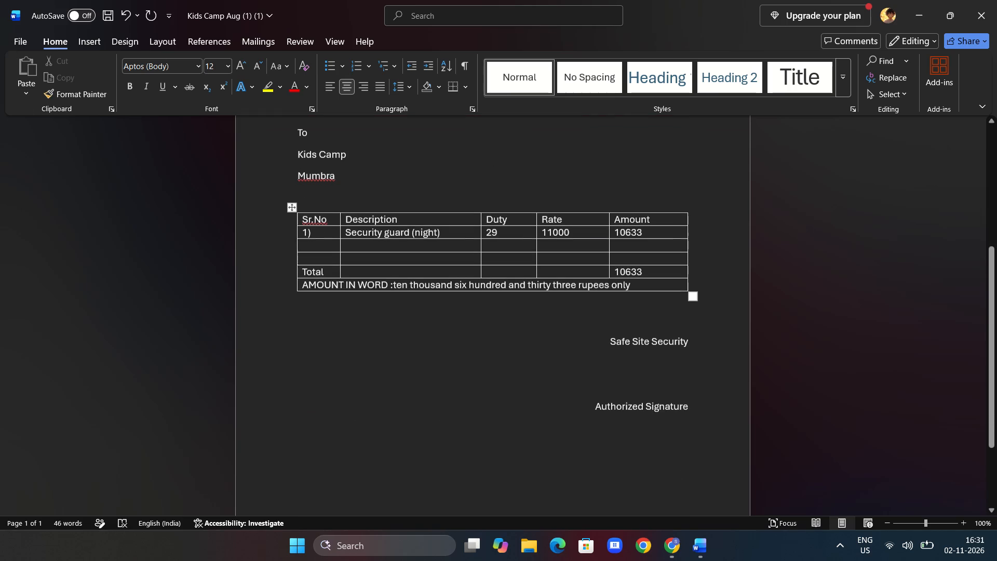
pyautogui.scroll(1, 446, 241)
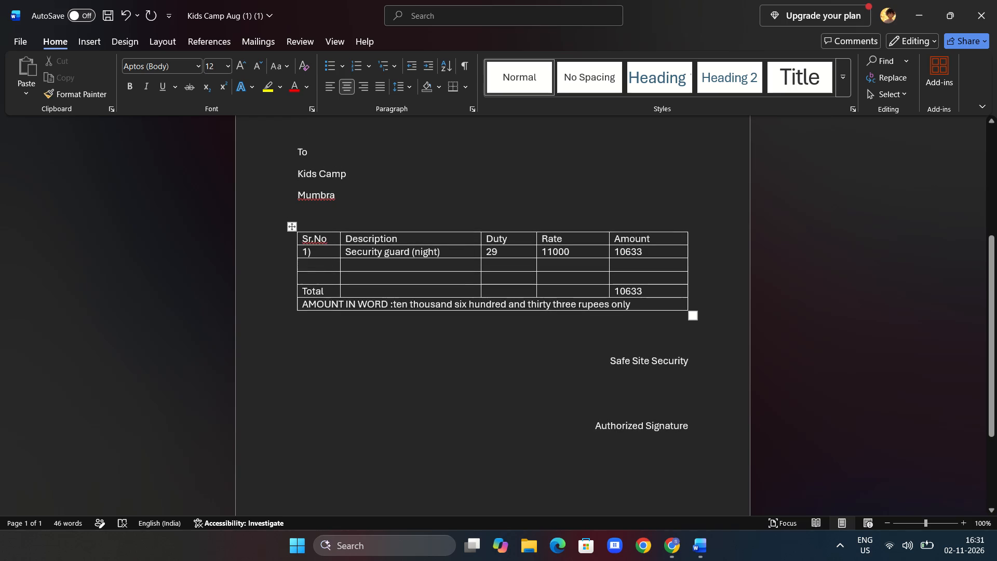
pyautogui.click(513, 255)
pyautogui.press('BackSpace')
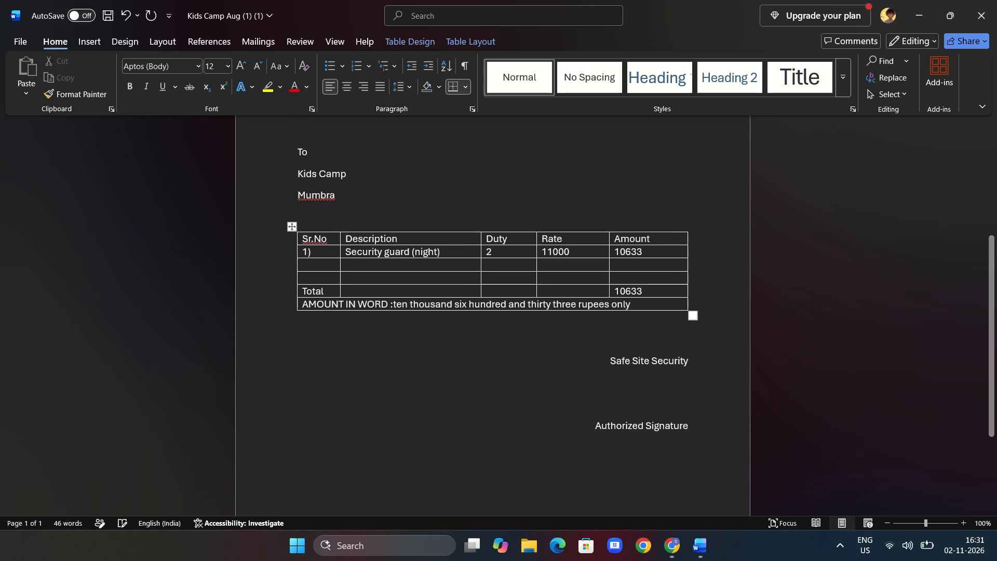
pyautogui.press('BackSpace')
pyautogui.write('31')
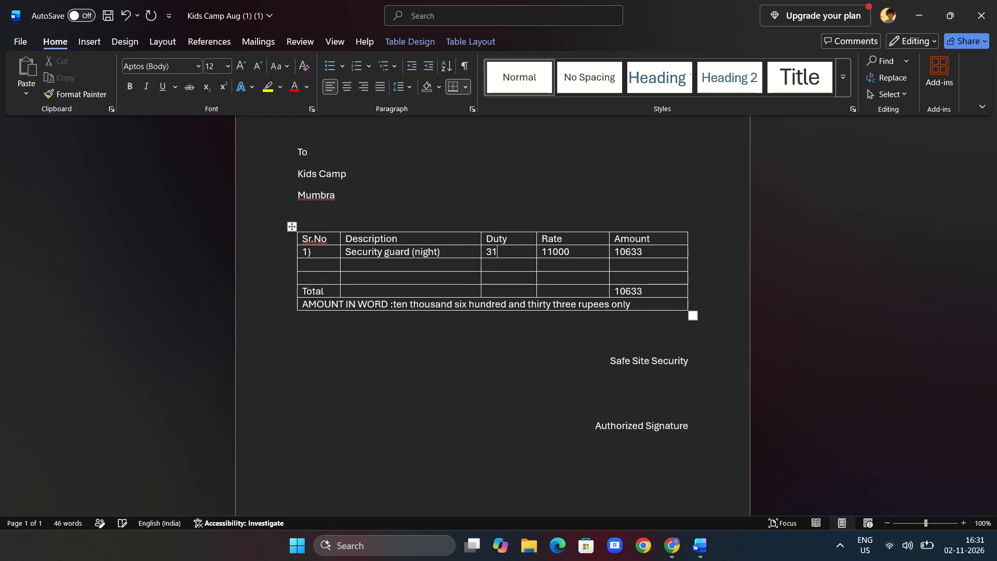
# Set the night security guard's amount to 11000 in the Kids Camp bill table.
pyautogui.click(650, 248)
pyautogui.press('BackSpace')
pyautogui.press('BackSpace')
pyautogui.press('BackSpace')
pyautogui.press('BackSpace')
pyautogui.press('BackSpace')
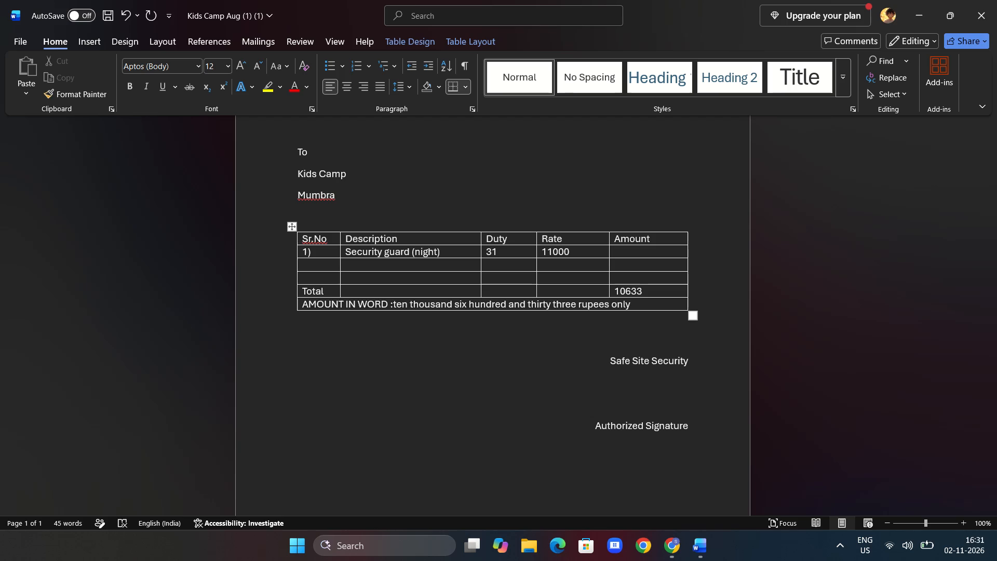
pyautogui.write('11')
pyautogui.write('000')
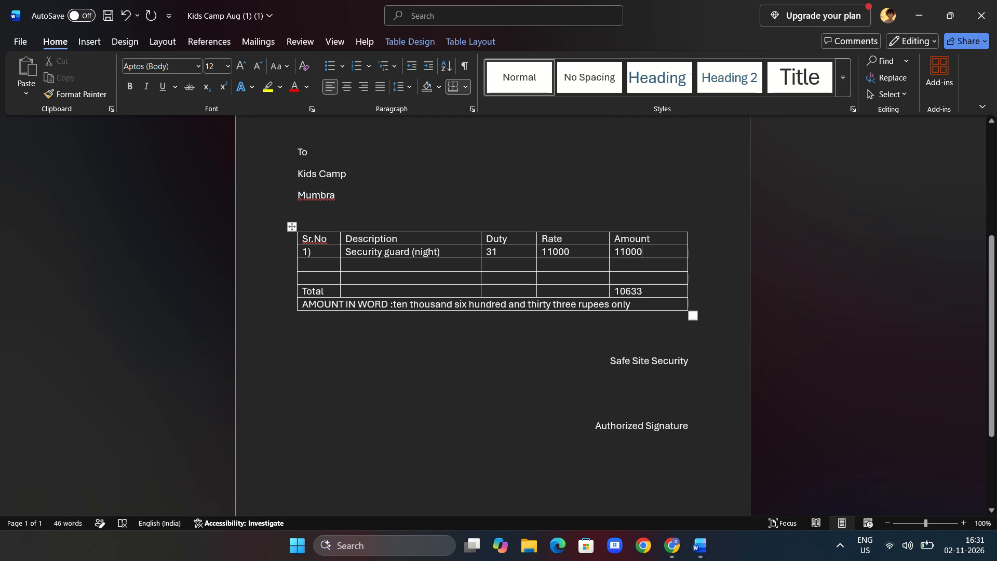
# Set the amount in the Total row of the Kids Camp bill table to 11000.
pyautogui.click(653, 293)
pyautogui.press('BackSpace')
pyautogui.press('BackSpace')
pyautogui.press('BackSpace')
pyautogui.press('BackSpace')
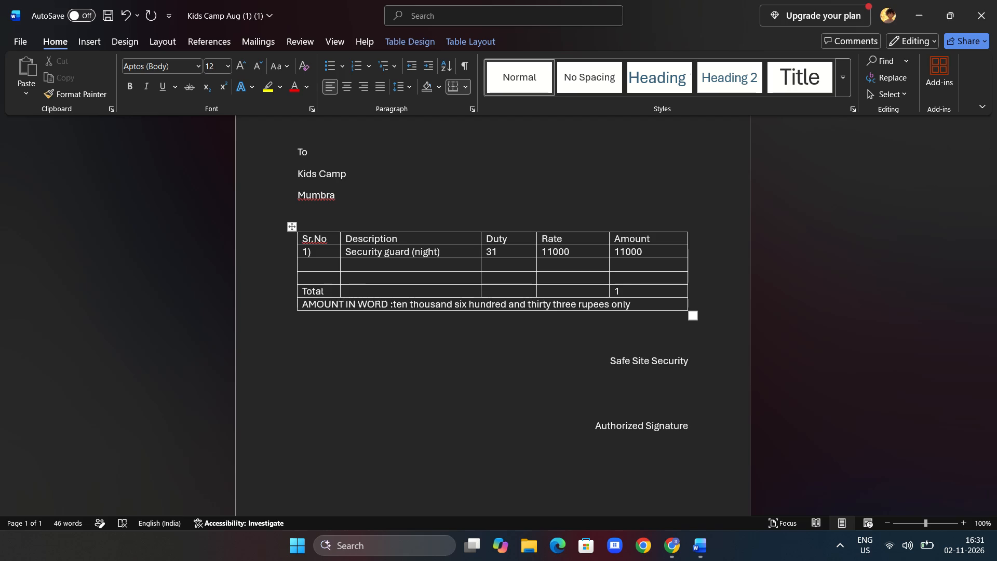
pyautogui.write('1000')
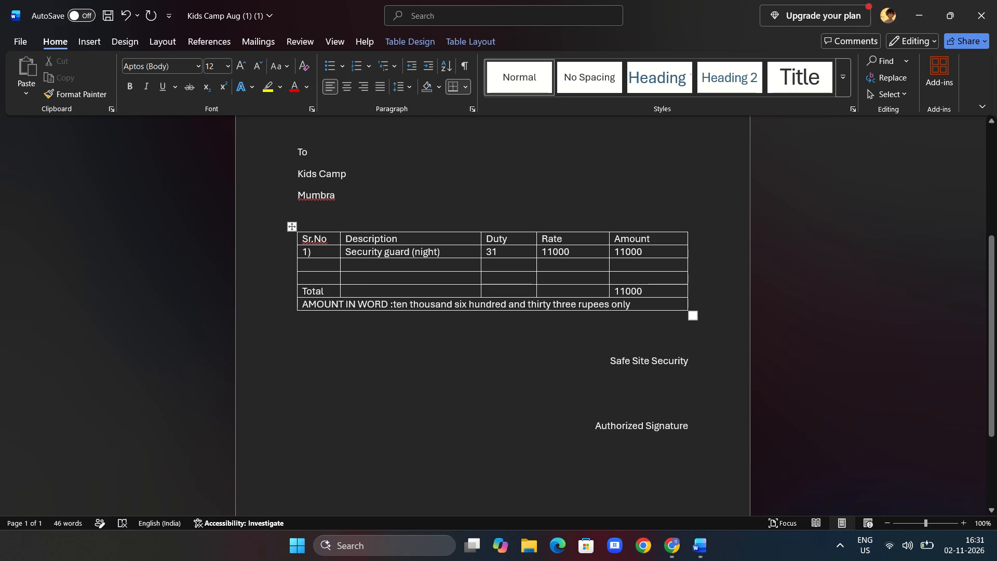
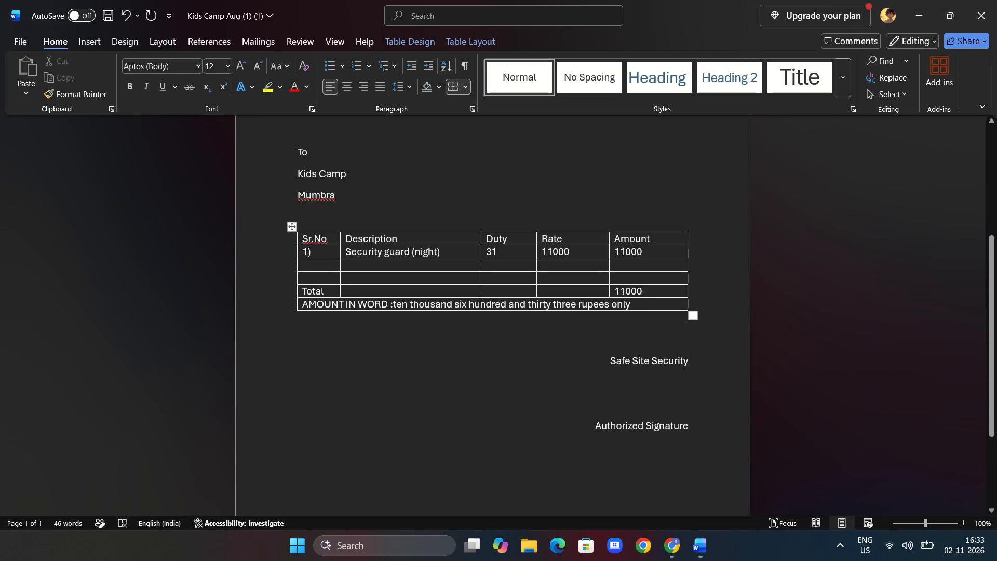
# Replace the amount in words in the Kids Camp bill table so the line reads "eleven thousand rupees only".
pyautogui.click(580, 304)
pyautogui.press('BackSpace')
pyautogui.press('BackSpace')
pyautogui.press('BackSpace')
pyautogui.press('BackSpace')
pyautogui.press('BackSpace')
pyautogui.press('BackSpace')
pyautogui.press('BackSpace')
pyautogui.press('BackSpace')
pyautogui.press('BackSpace')
pyautogui.press('BackSpace')
pyautogui.press('BackSpace')
pyautogui.press('BackSpace')
pyautogui.press('BackSpace')
pyautogui.press('BackSpace')
pyautogui.press('BackSpace')
pyautogui.press('BackSpace')
pyautogui.press('BackSpace')
pyautogui.press('BackSpace')
pyautogui.press('BackSpace')
pyautogui.press('BackSpace')
pyautogui.press('BackSpace')
pyautogui.press('BackSpace')
pyautogui.press('BackSpace')
pyautogui.press('BackSpace')
pyautogui.press('BackSpace')
pyautogui.press('BackSpace')
pyautogui.press('BackSpace')
pyautogui.press('BackSpace')
pyautogui.press('BackSpace')
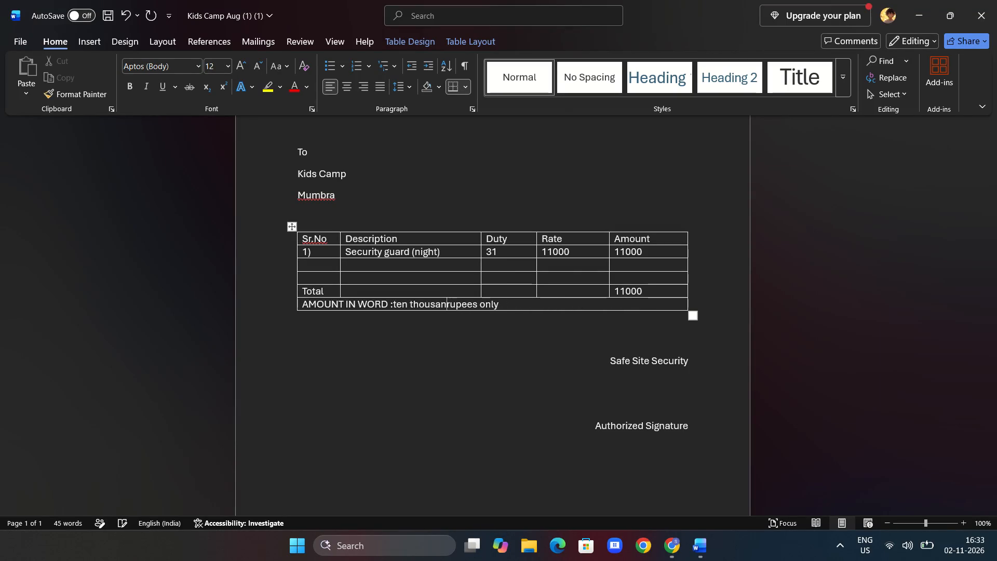
pyautogui.press('BackSpace')
pyautogui.press('BackSpace')
pyautogui.press('BackSpace')
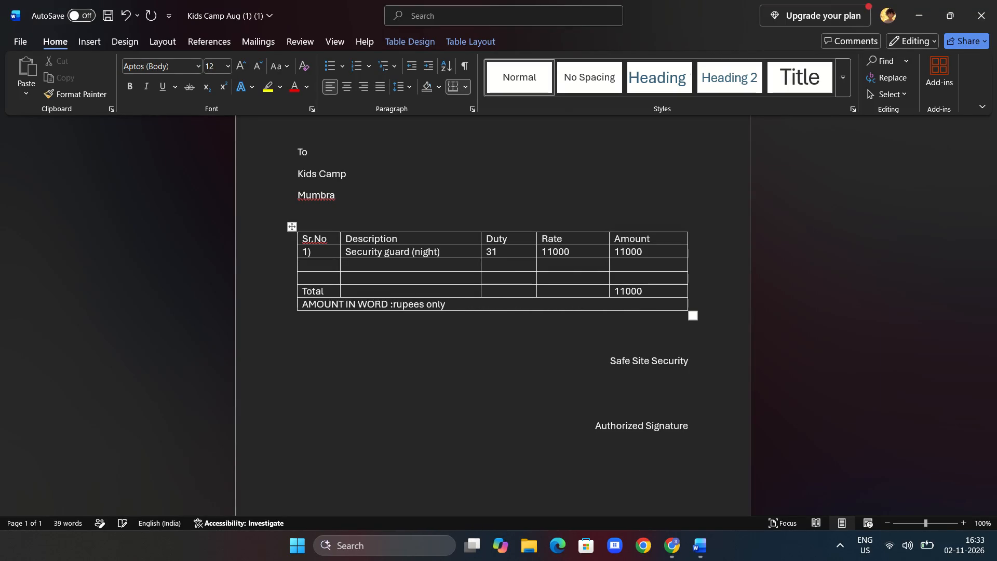
pyautogui.write('eleven')
pyautogui.press('space')
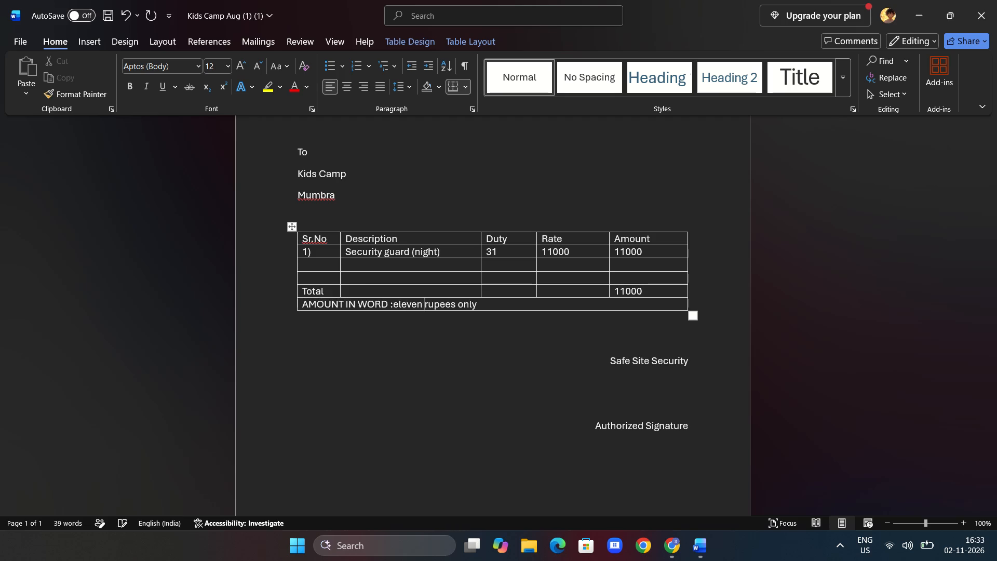
pyautogui.write('thousand')
pyautogui.press('space')
pyautogui.write('rupees')
pyautogui.press('space')
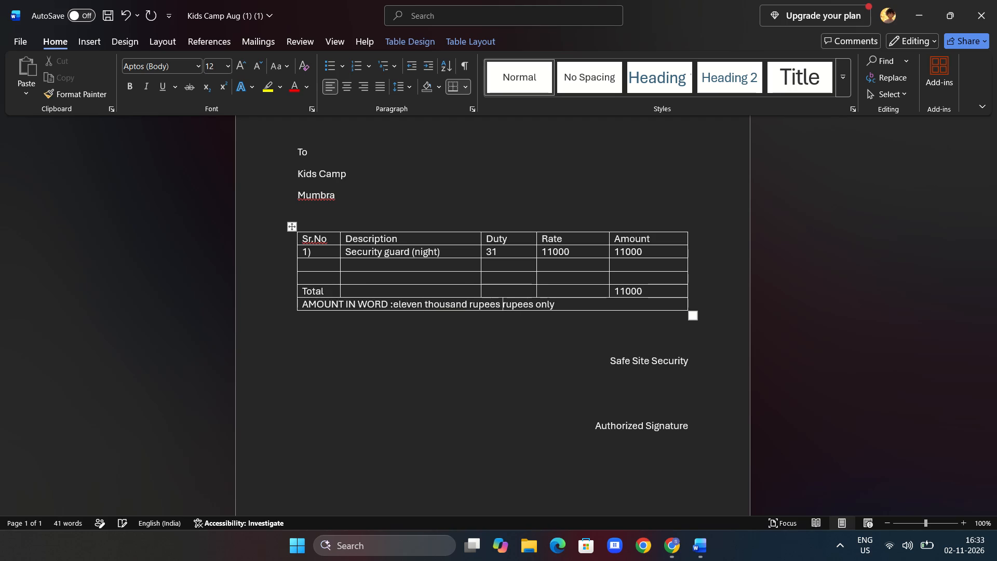
pyautogui.press('BackSpace')
pyautogui.press('BackSpace')
pyautogui.press('BackSpace')
pyautogui.press('BackSpace')
pyautogui.press('BackSpace')
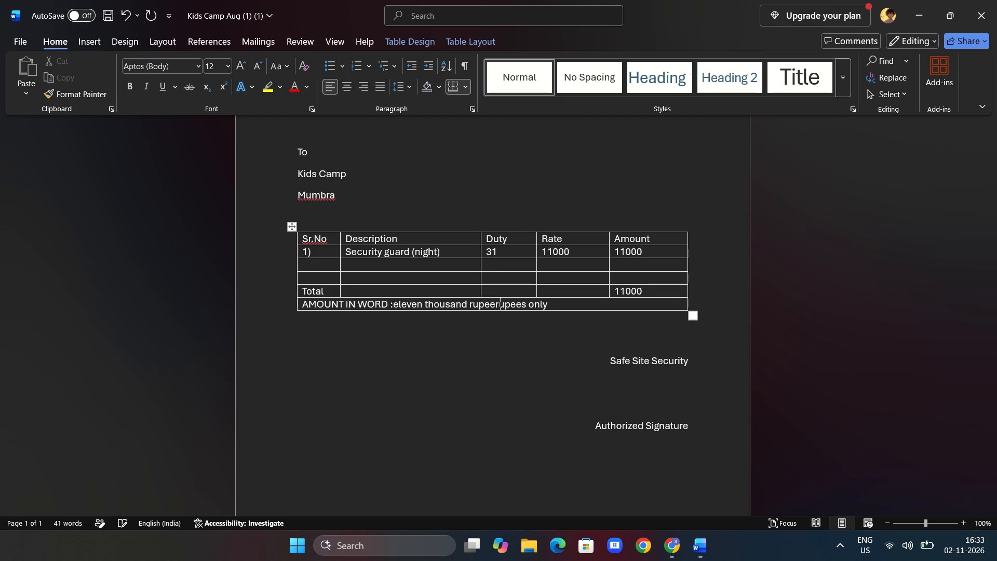
pyautogui.press('BackSpace')
pyautogui.press('BackSpace')
# Start saving the updated Kids Camp bill as a new file with Save As.
pyautogui.scroll(4, 445, 111)
pyautogui.scroll(2, 452, 157)
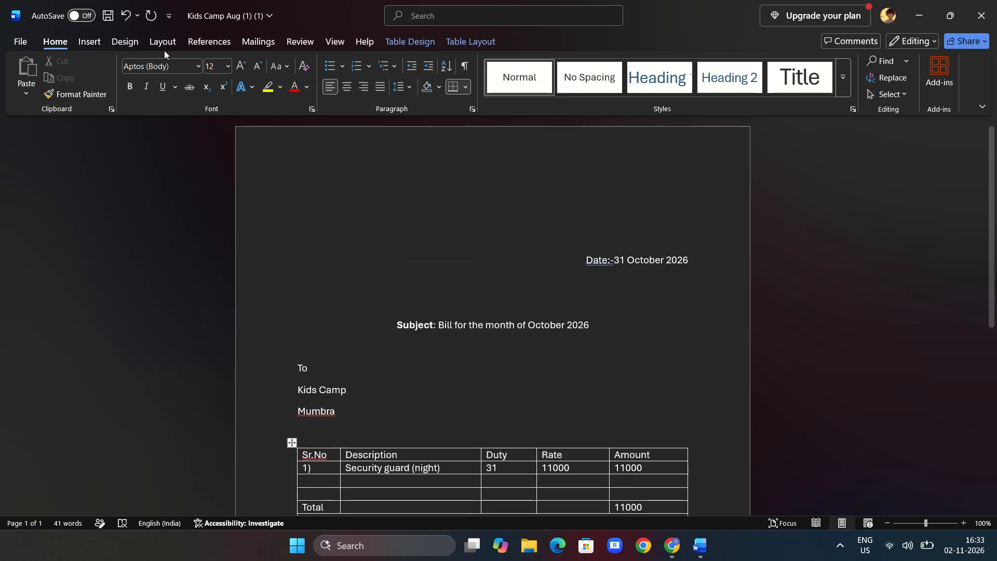
pyautogui.click(21, 36)
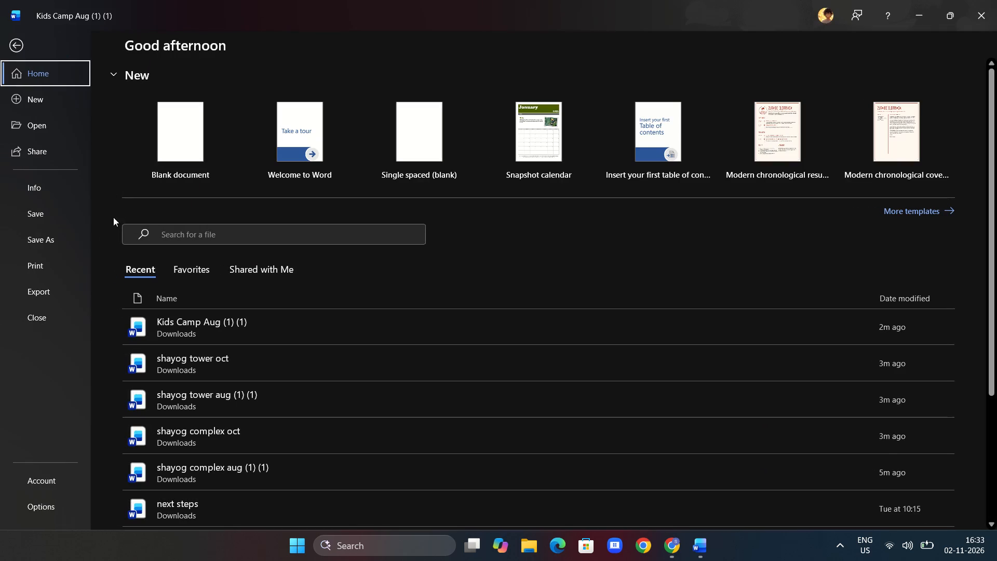
pyautogui.click(50, 246)
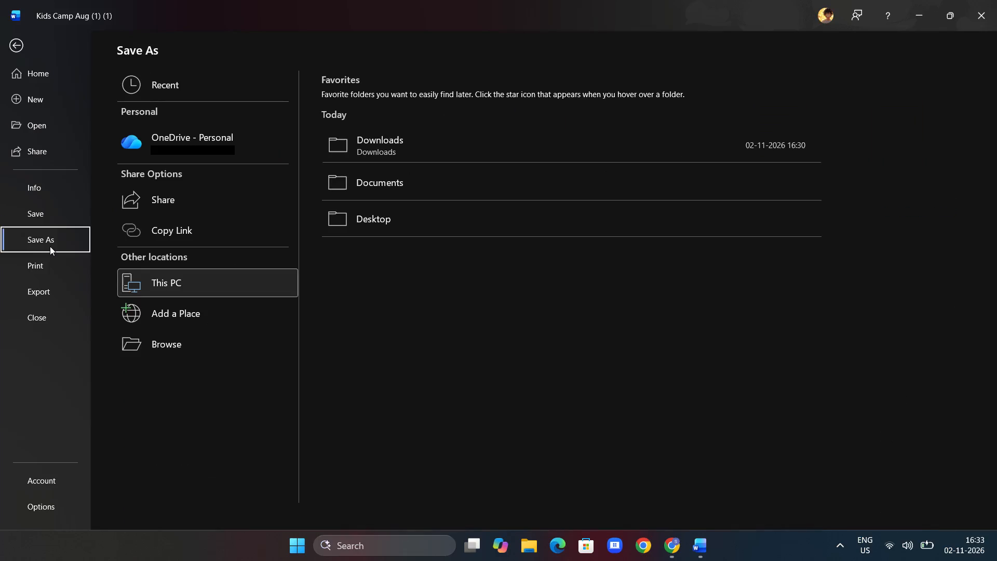
# Save the updated Kids Camp bill as a Word document named "Kids Camp oct" in the Downloads folder.
pyautogui.click(160, 353)
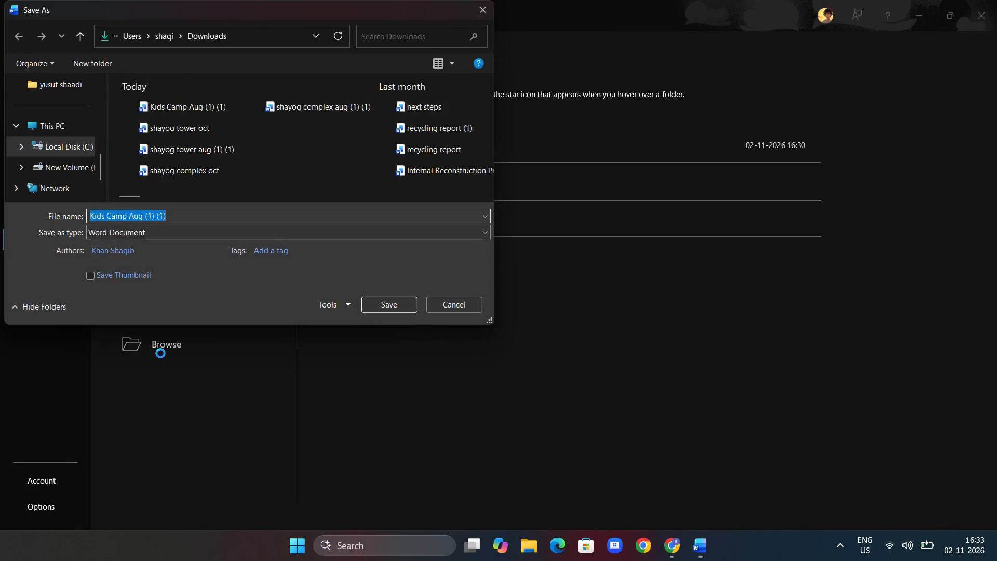
pyautogui.click(171, 217)
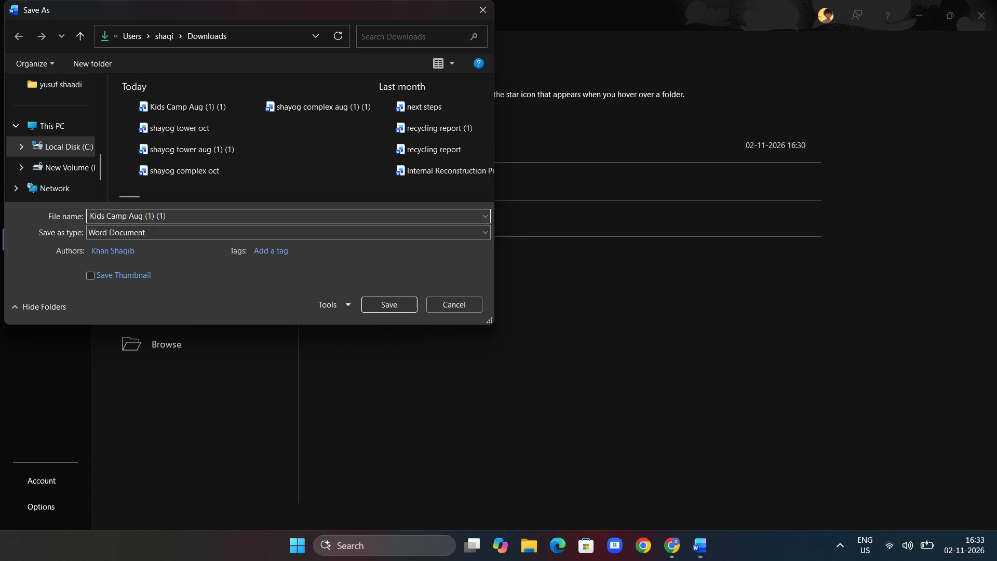
pyautogui.press('BackSpace')
pyautogui.press('BackSpace')
pyautogui.press('BackSpace')
pyautogui.press('BackSpace')
pyautogui.press('BackSpace')
pyautogui.press('BackSpace')
pyautogui.press('BackSpace')
pyautogui.press('BackSpace')
pyautogui.press('BackSpace')
pyautogui.press('BackSpace')
pyautogui.press('BackSpace')
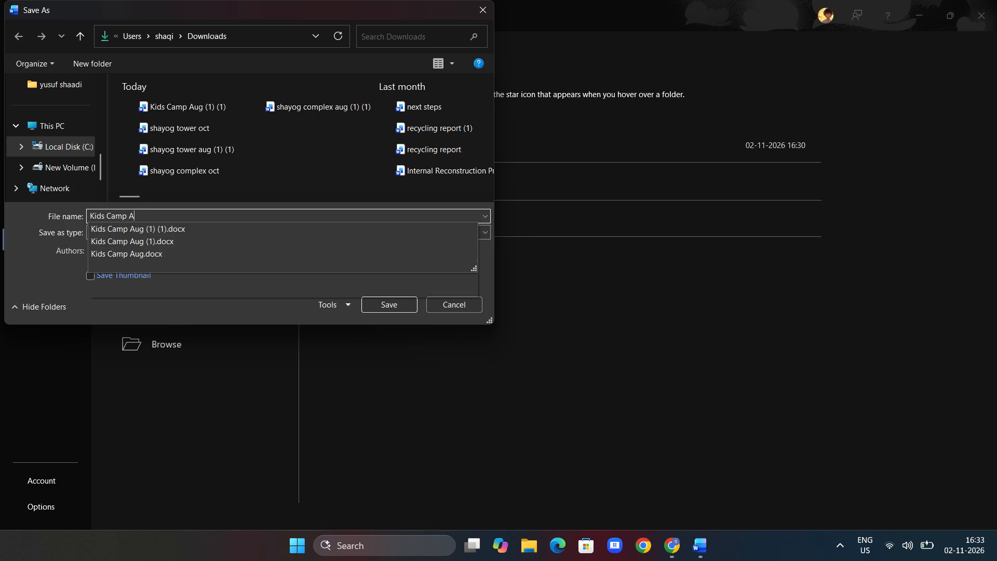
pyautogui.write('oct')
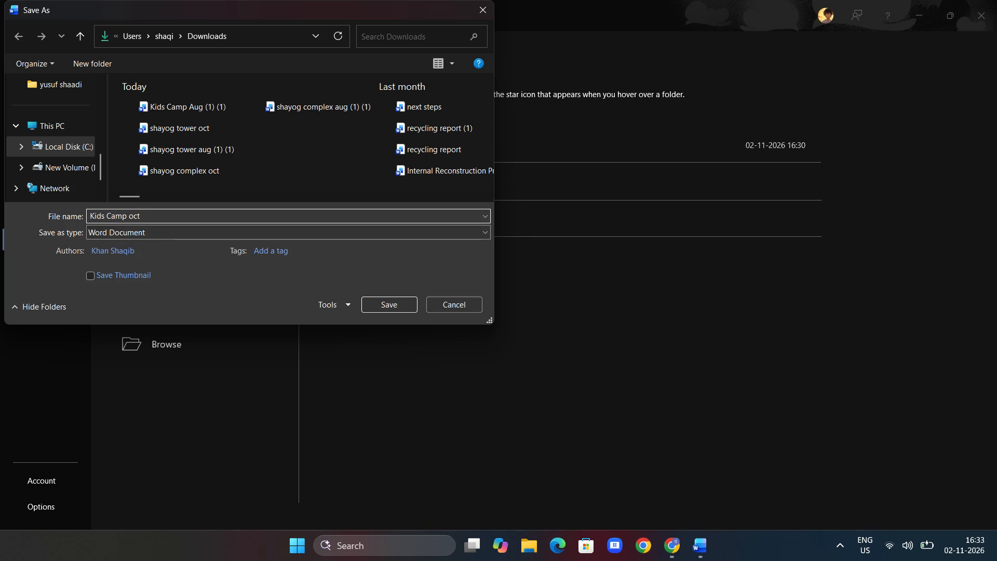
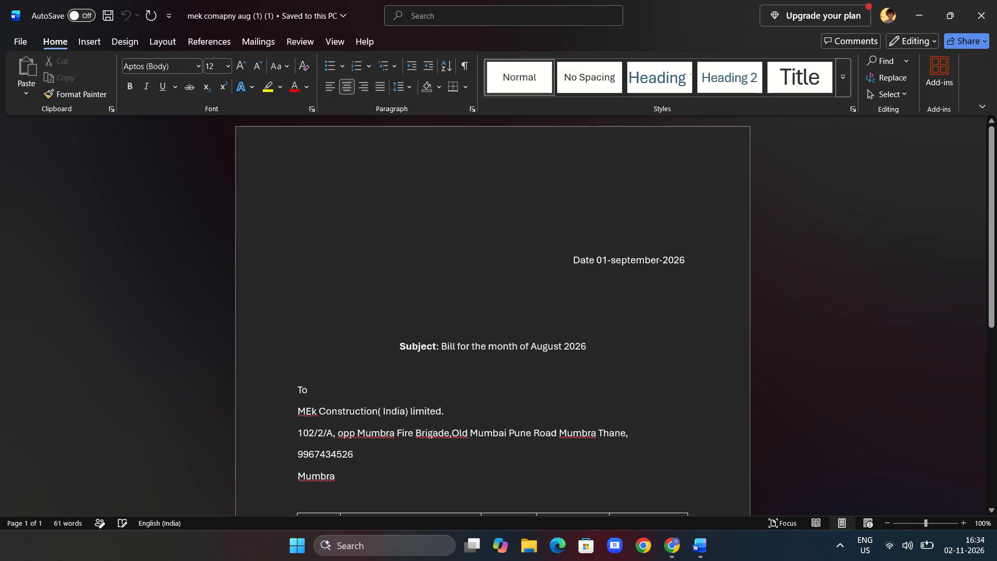
# Change the month in the MEk Construction bill's date line so it reads 01-october-2026.
pyautogui.press('BackSpace')
pyautogui.press('BackSpace')
pyautogui.press('BackSpace')
pyautogui.press('BackSpace')
pyautogui.press('BackSpace')
pyautogui.press('BackSpace')
pyautogui.press('BackSpace')
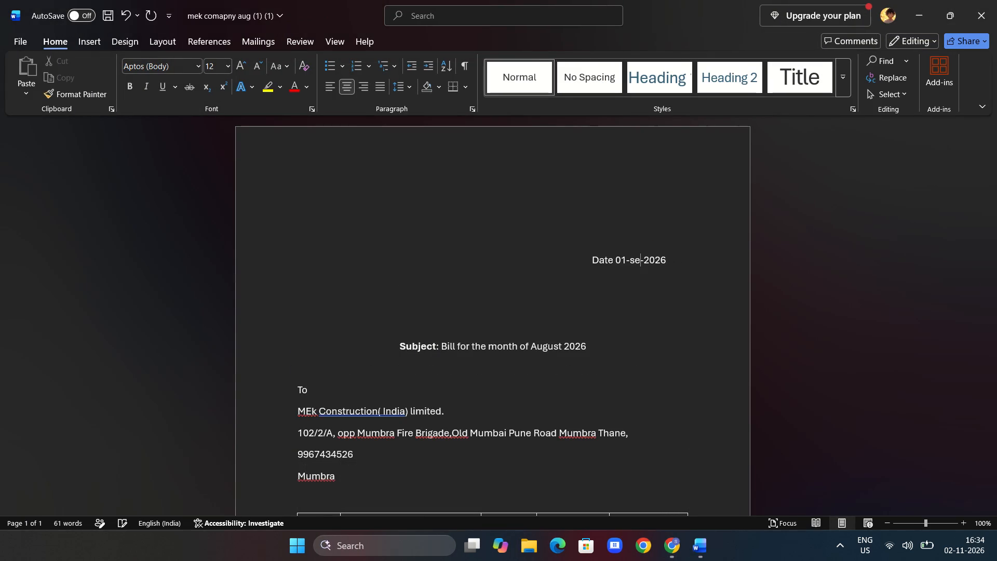
pyautogui.press('BackSpace')
pyautogui.press('BackSpace')
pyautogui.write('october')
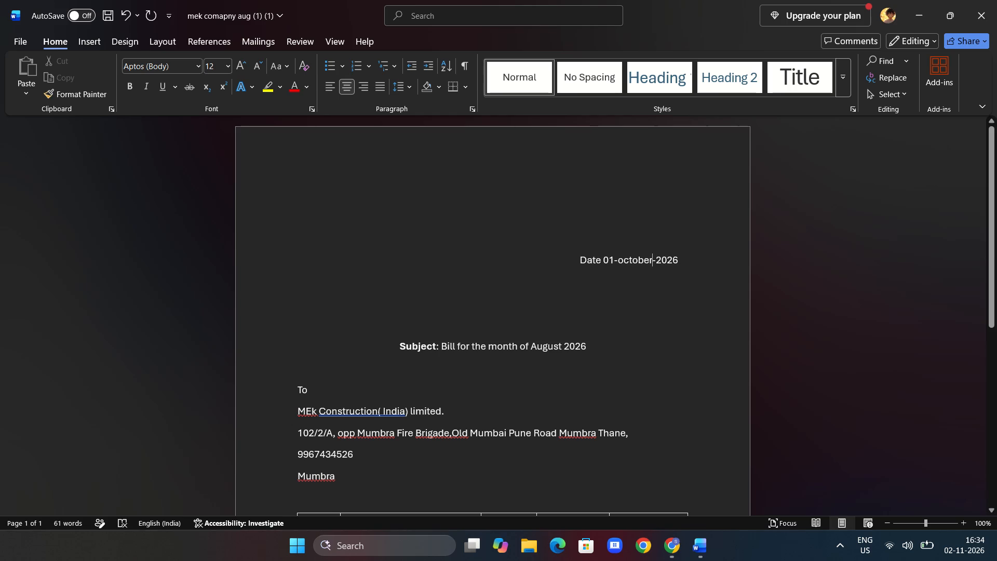
# Change the day in the MEK Construction bill's date line to 31.
pyautogui.click(613, 256)
pyautogui.press('BackSpace')
pyautogui.press('BackSpace')
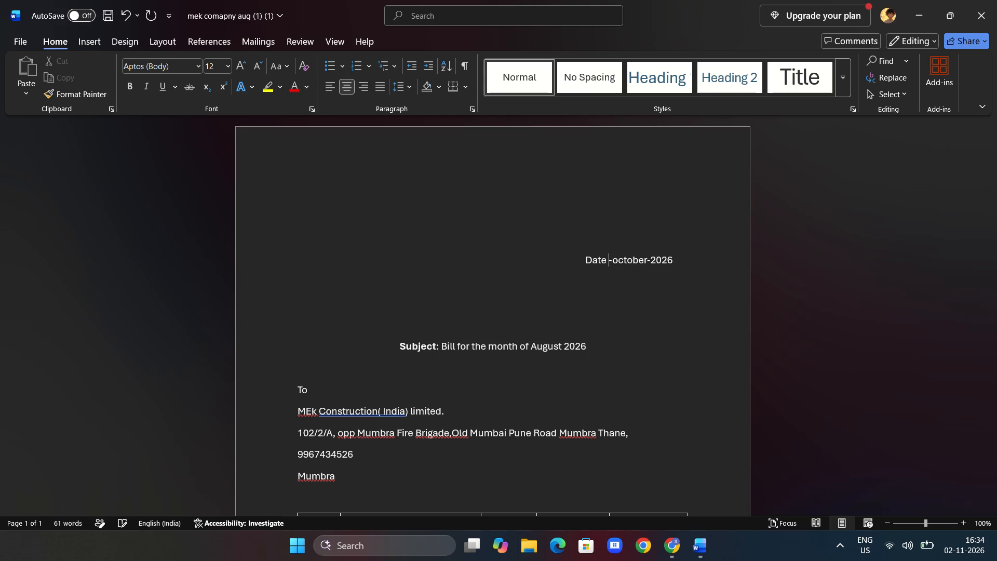
pyautogui.write('31')
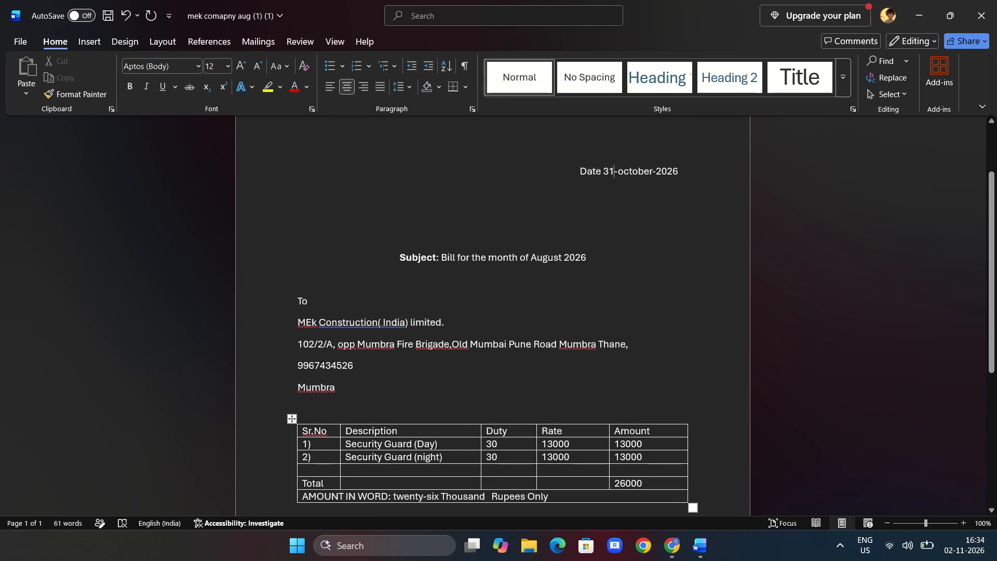
# Replace the month in the MEK Construction bill's subject line with "october", keeping the line in one paragraph.
pyautogui.click(560, 259)
pyautogui.click(561, 257)
pyautogui.press('BackSpace')
pyautogui.press('BackSpace')
pyautogui.press('BackSpace')
pyautogui.press('BackSpace')
pyautogui.press('BackSpace')
pyautogui.press('BackSpace')
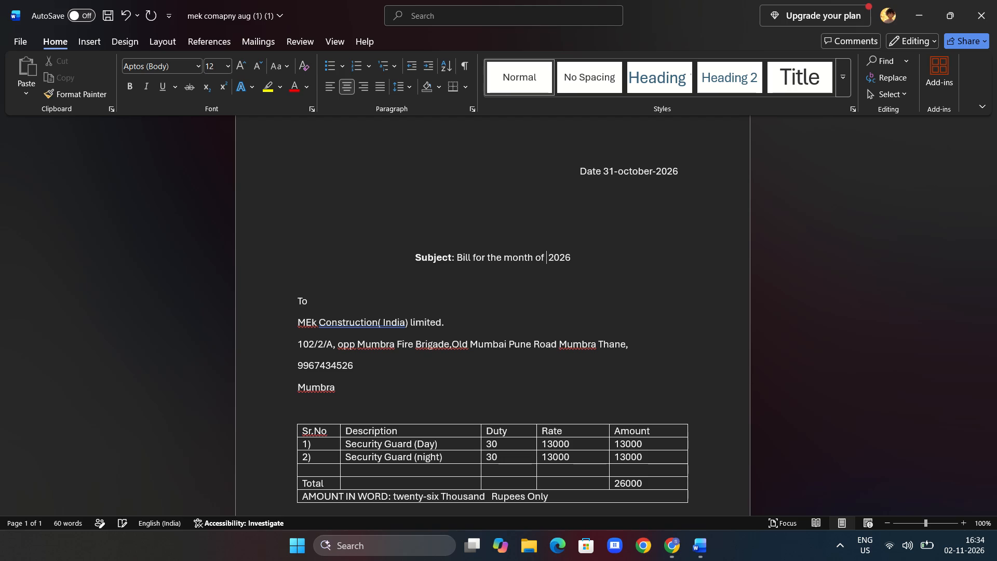
pyautogui.write('oco')
pyautogui.press('BackSpace')
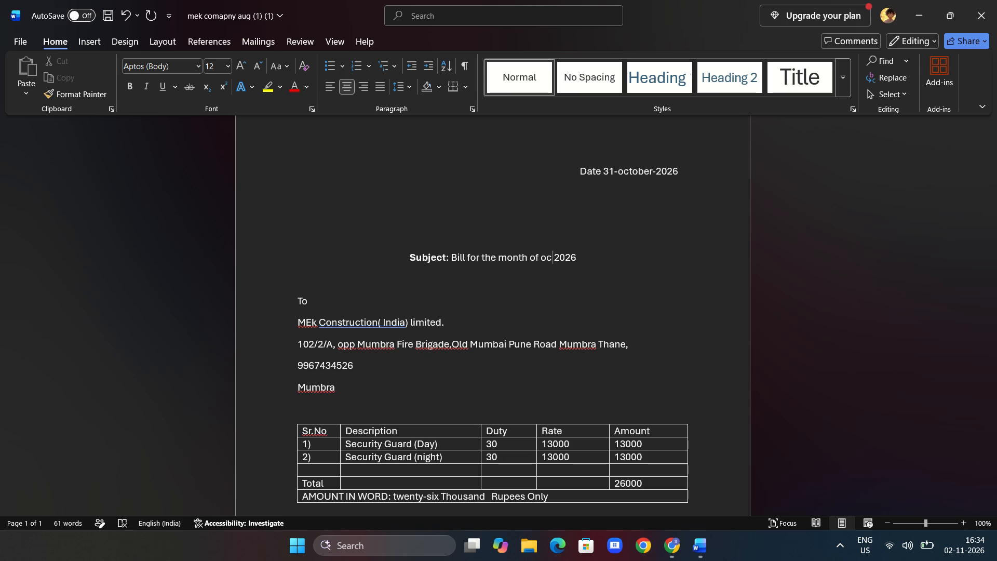
pyautogui.write('tobe')
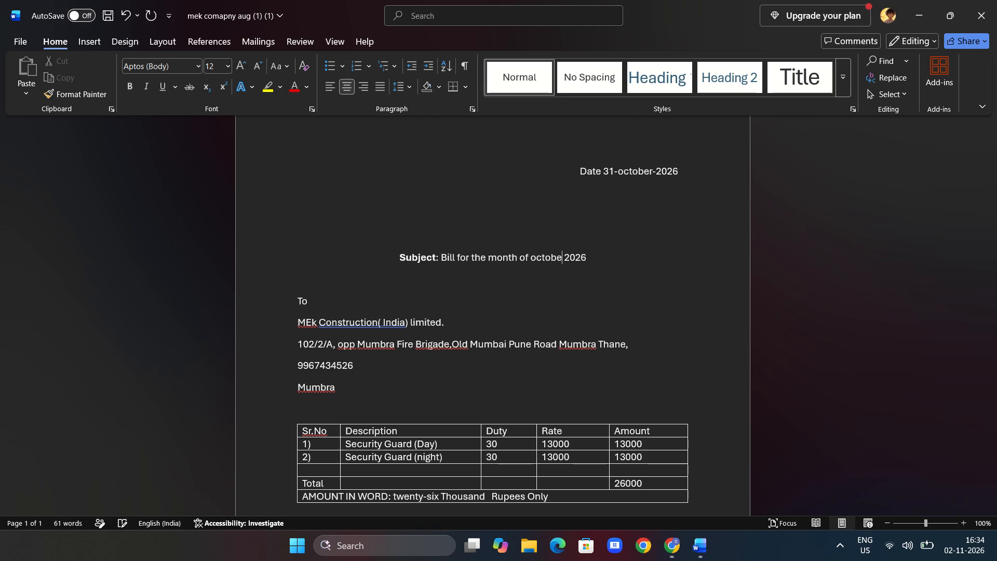
pyautogui.press('BackSpace')
pyautogui.press('BackSpace')
pyautogui.press('Return')
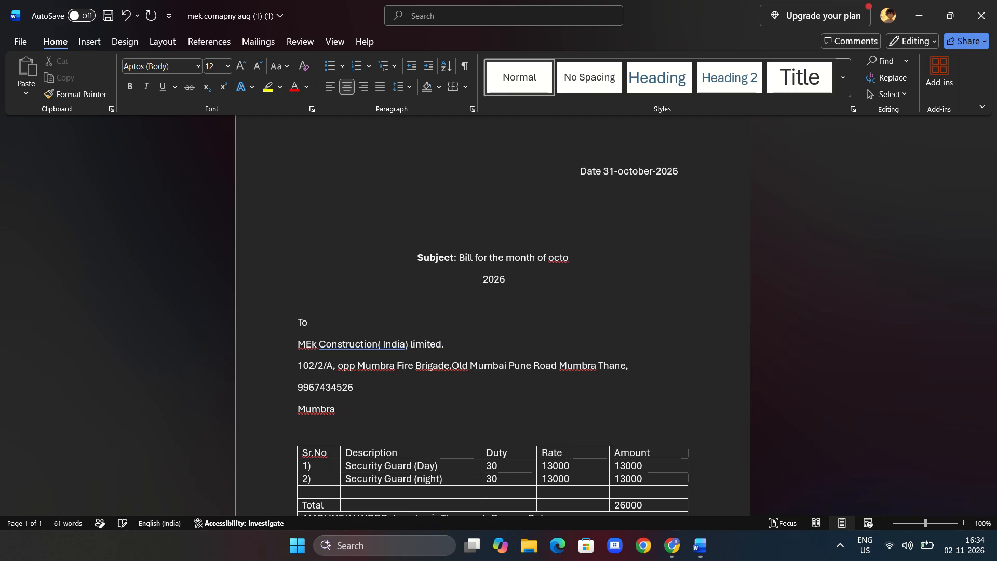
pyautogui.press('BackSpace')
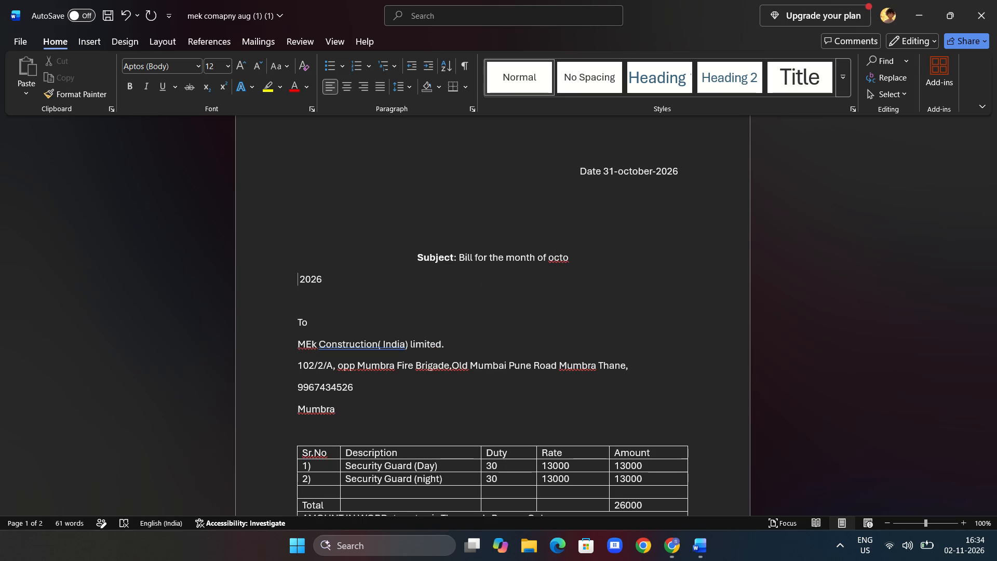
pyautogui.hotkey('ctrl', 'z')
pyautogui.hotkey('ctrl', 'z')
pyautogui.write('ber')
pyautogui.scroll(1, 297, 197)
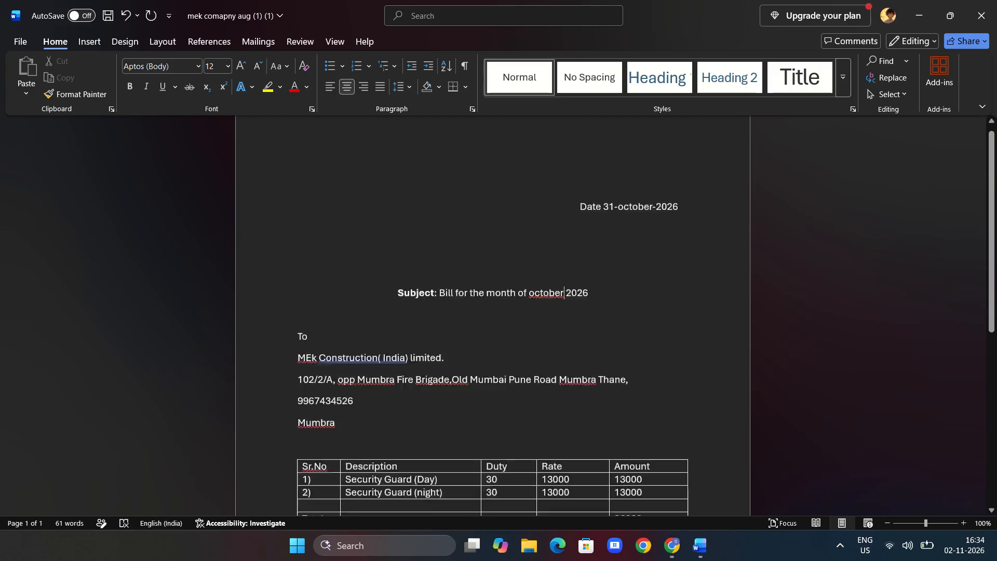
# Start saving the updated MEK Construction bill as a new file with Save As.
pyautogui.scroll(1, 297, 197)
pyautogui.click(7, 36)
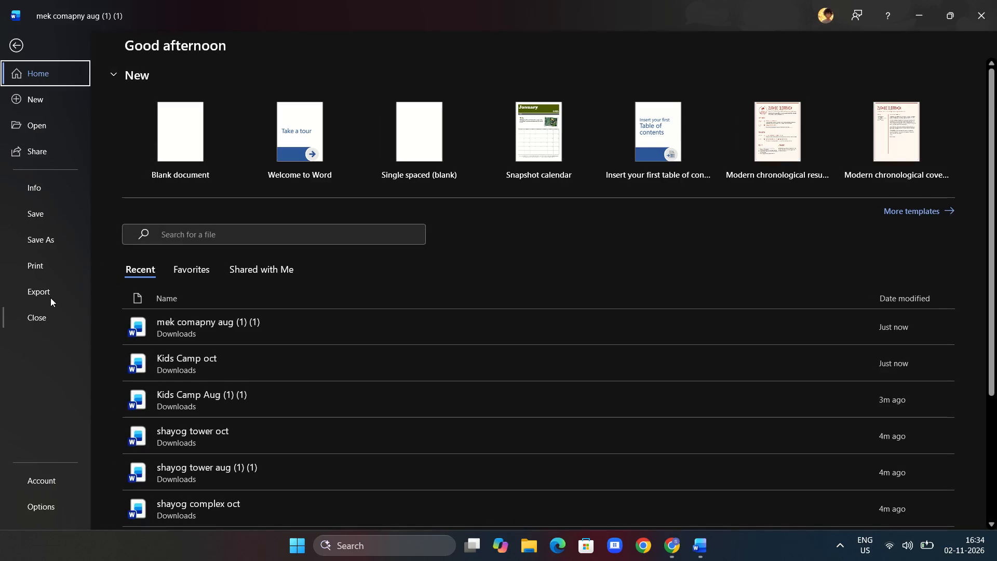
pyautogui.click(46, 249)
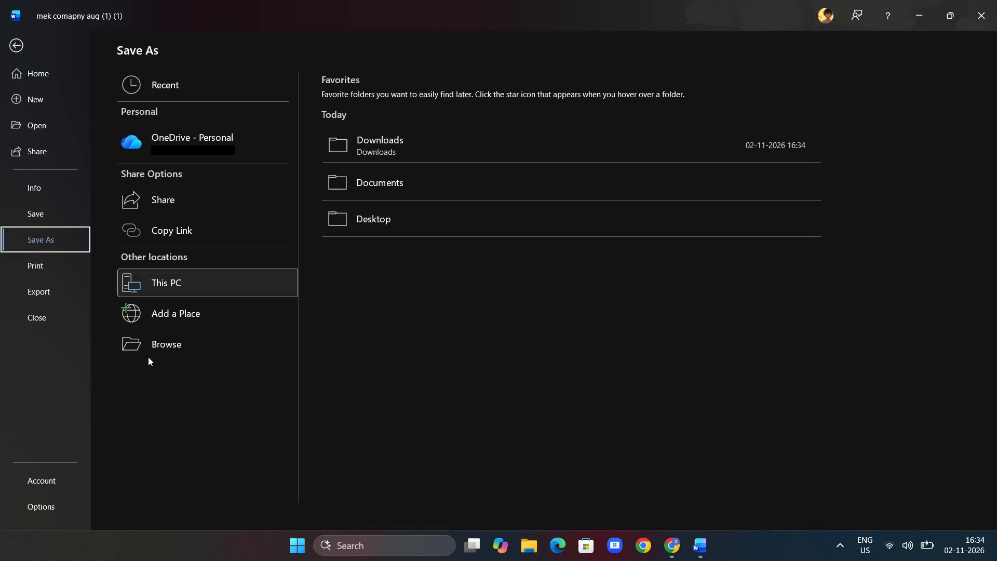
# Save the MEK Construction bill in the Downloads folder as a Word document named "mek comapny oct".
pyautogui.click(148, 354)
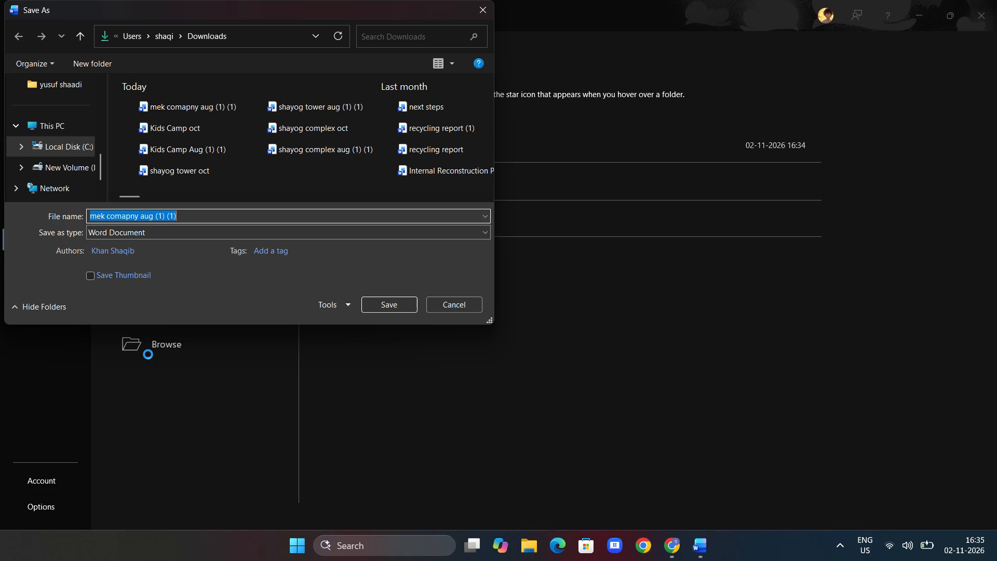
pyautogui.click(197, 215)
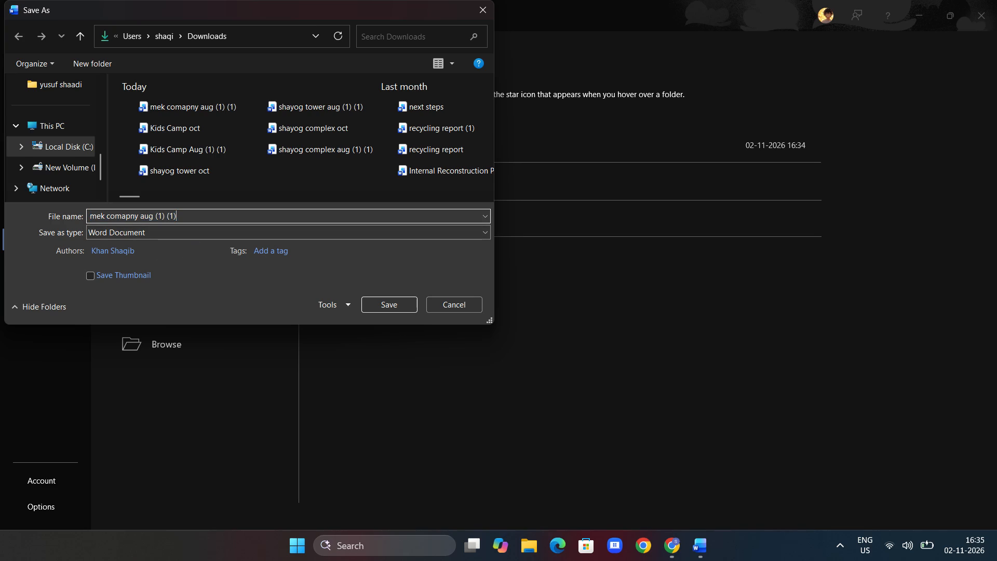
pyautogui.press('BackSpace')
pyautogui.press('BackSpace')
pyautogui.press('BackSpace')
pyautogui.press('BackSpace')
pyautogui.press('BackSpace')
pyautogui.press('BackSpace')
pyautogui.press('BackSpace')
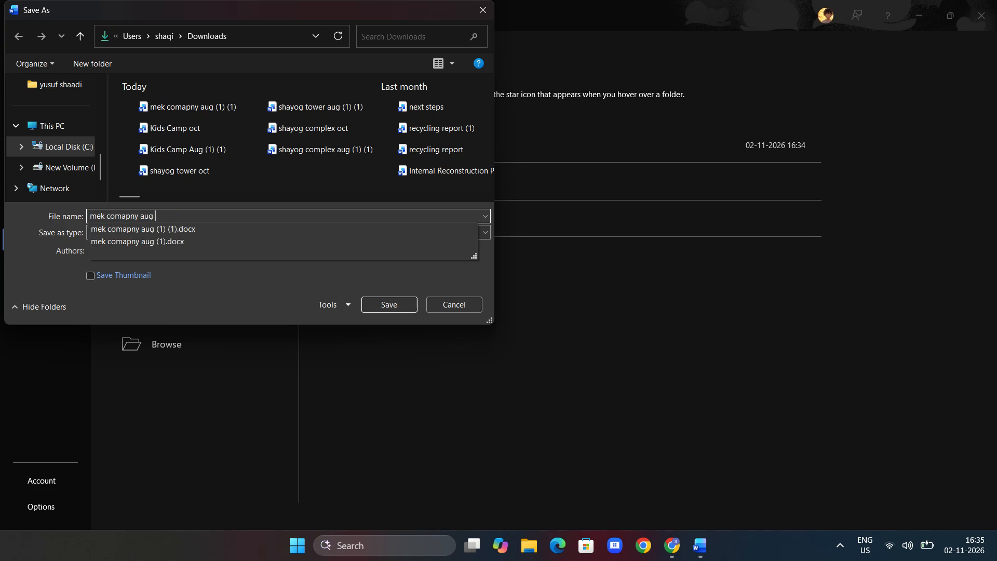
pyautogui.press('BackSpace')
pyautogui.press('BackSpace')
pyautogui.press('BackSpace')
pyautogui.press('BackSpace')
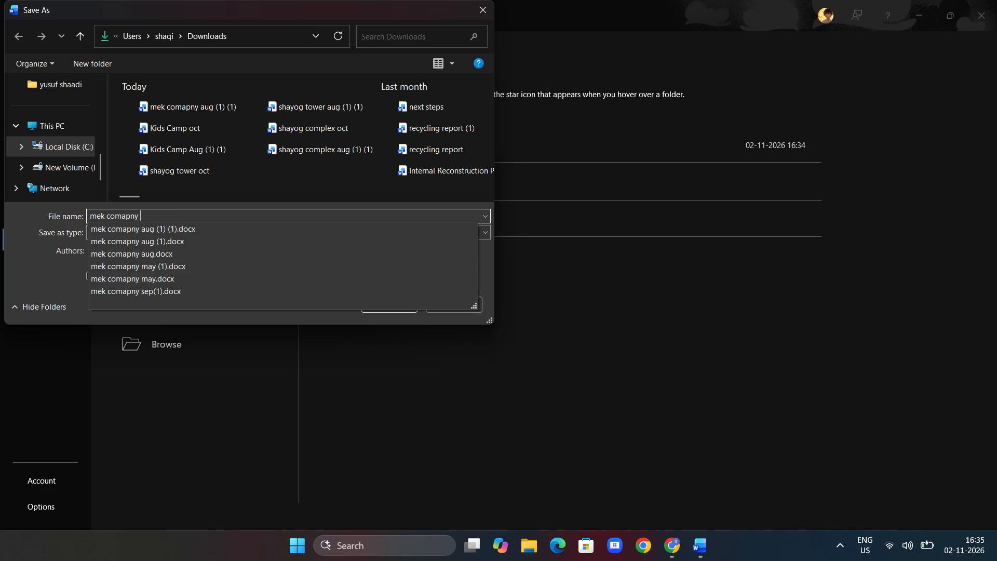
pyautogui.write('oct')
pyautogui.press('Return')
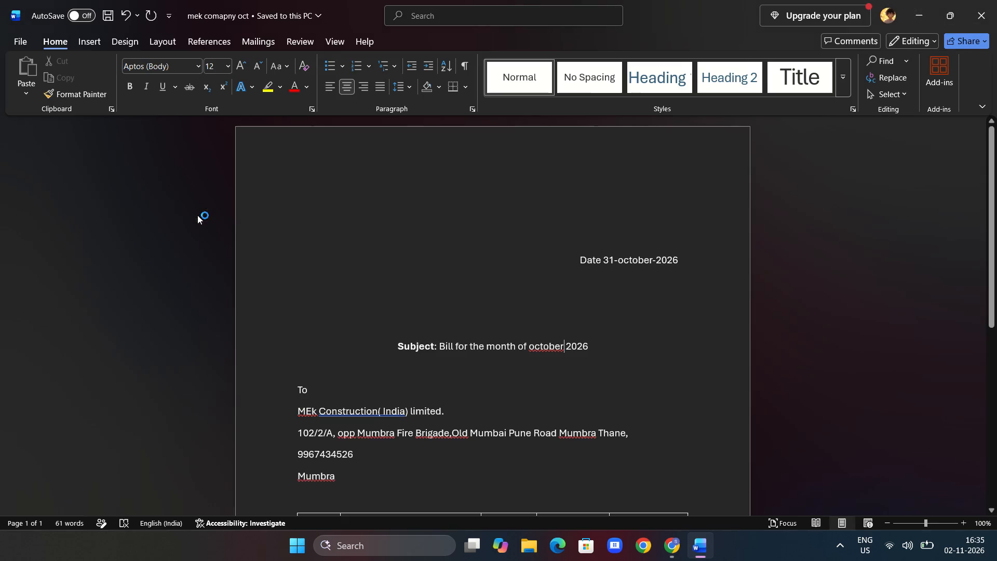
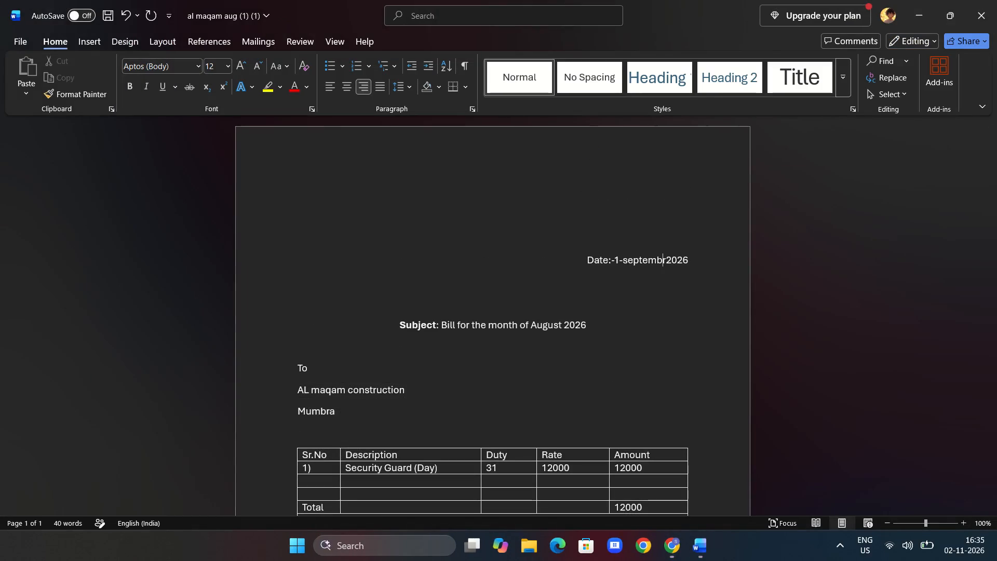
# Replace the month in the AL maqam construction bill's date line with October.
pyautogui.press('BackSpace')
pyautogui.press('BackSpace')
pyautogui.press('BackSpace')
pyautogui.press('BackSpace')
pyautogui.press('BackSpace')
pyautogui.press('BackSpace')
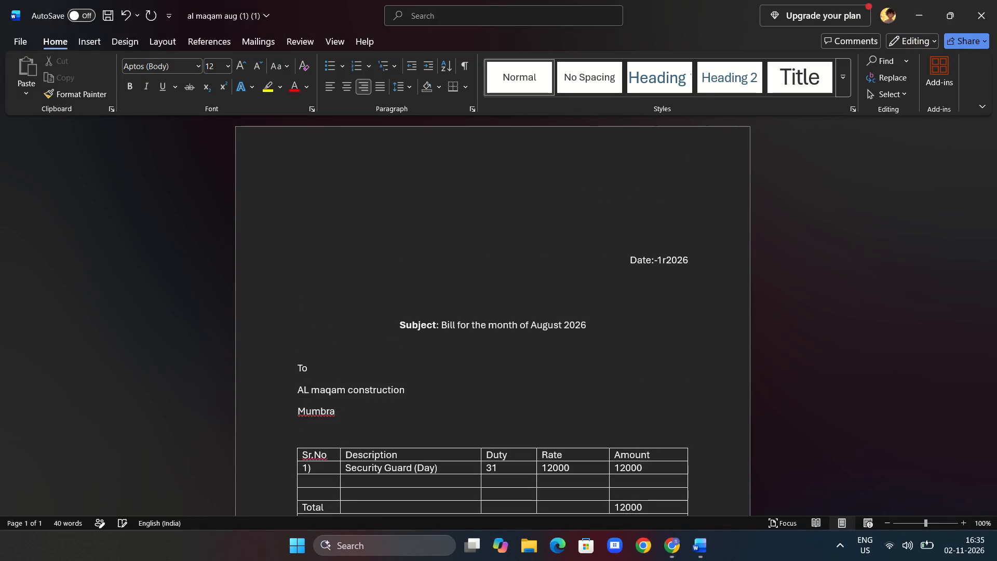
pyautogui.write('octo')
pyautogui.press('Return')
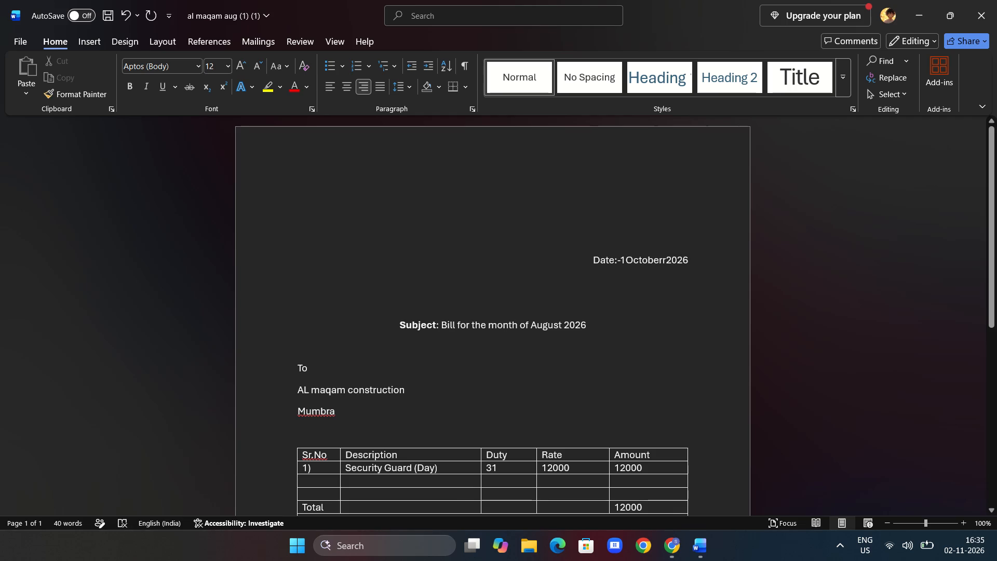
# Change the day in the AL maqam construction bill's date line to 31.
pyautogui.click(625, 259)
pyautogui.press('BackSpace')
pyautogui.write('31')
pyautogui.press('BackSpace')
pyautogui.press('BackSpace')
pyautogui.write('31')
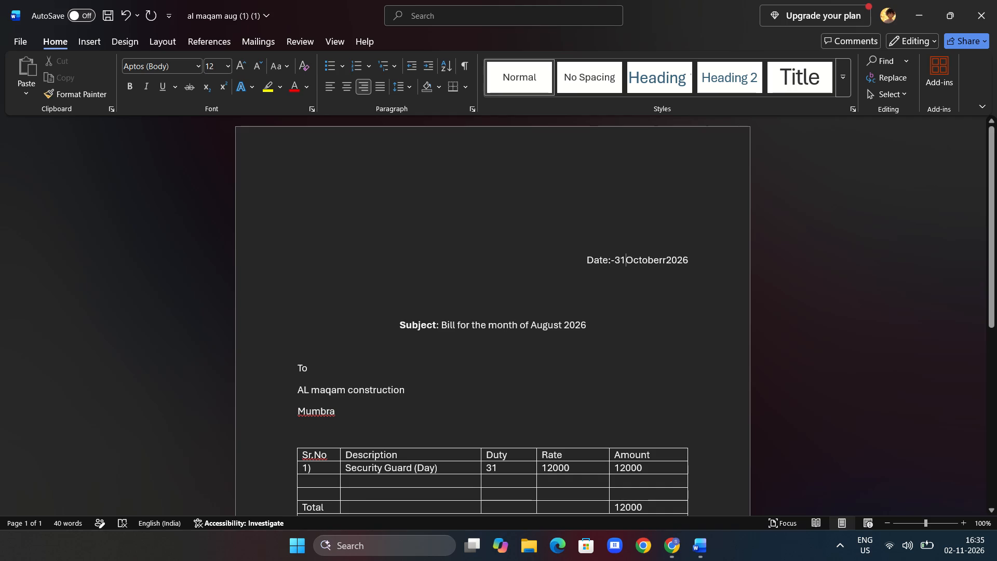
# Replace the month in the AL maqam construction bill's subject line with "October".
pyautogui.click(561, 325)
pyautogui.press('BackSpace')
pyautogui.press('BackSpace')
pyautogui.press('BackSpace')
pyautogui.press('BackSpace')
pyautogui.press('BackSpace')
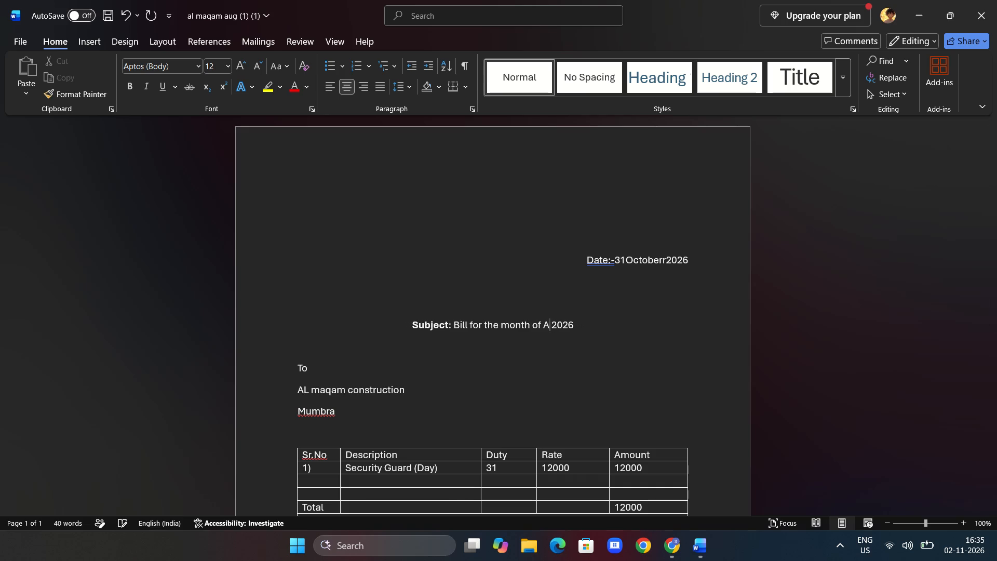
pyautogui.press('BackSpace')
pyautogui.write('ocot')
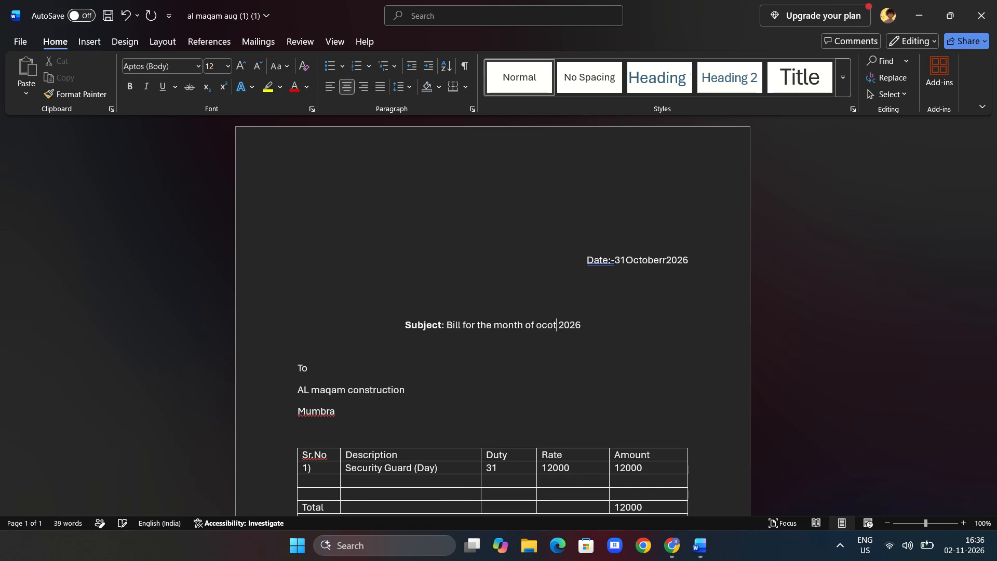
pyautogui.press('BackSpace')
pyautogui.press('BackSpace')
pyautogui.write('to')
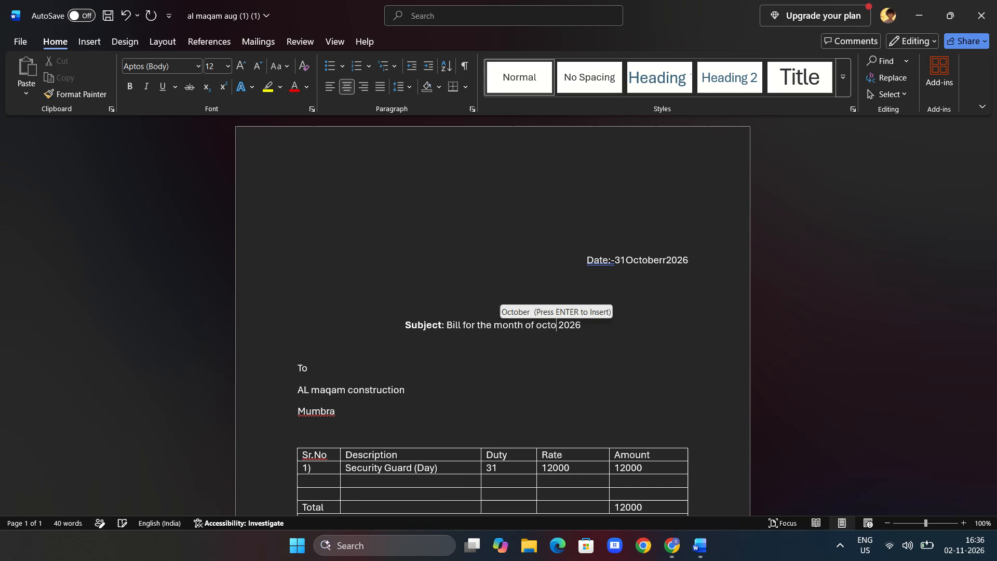
pyautogui.press('Return')
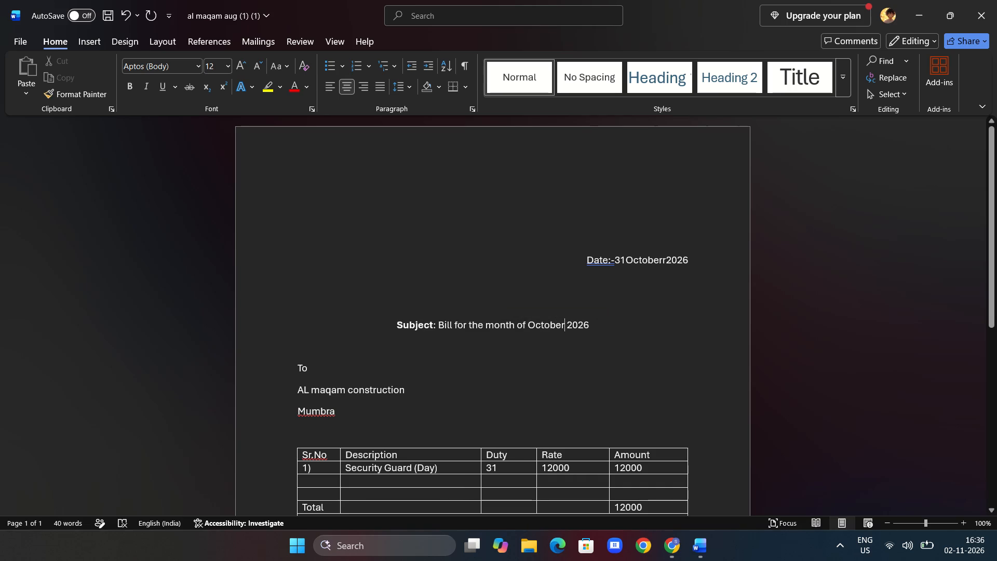
# Start saving the updated AL maqam construction bill as a new file with Save As.
pyautogui.click(11, 38)
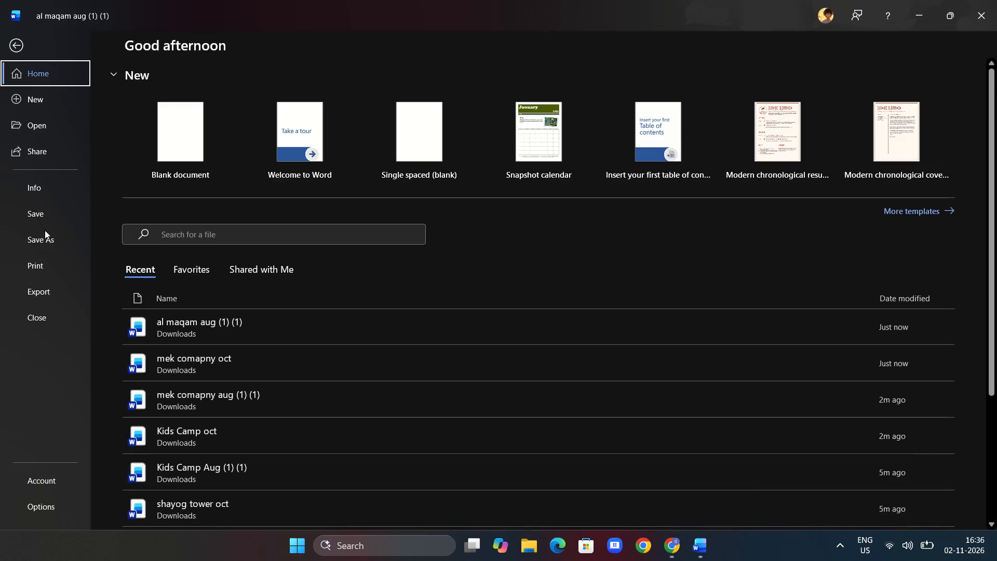
pyautogui.click(51, 241)
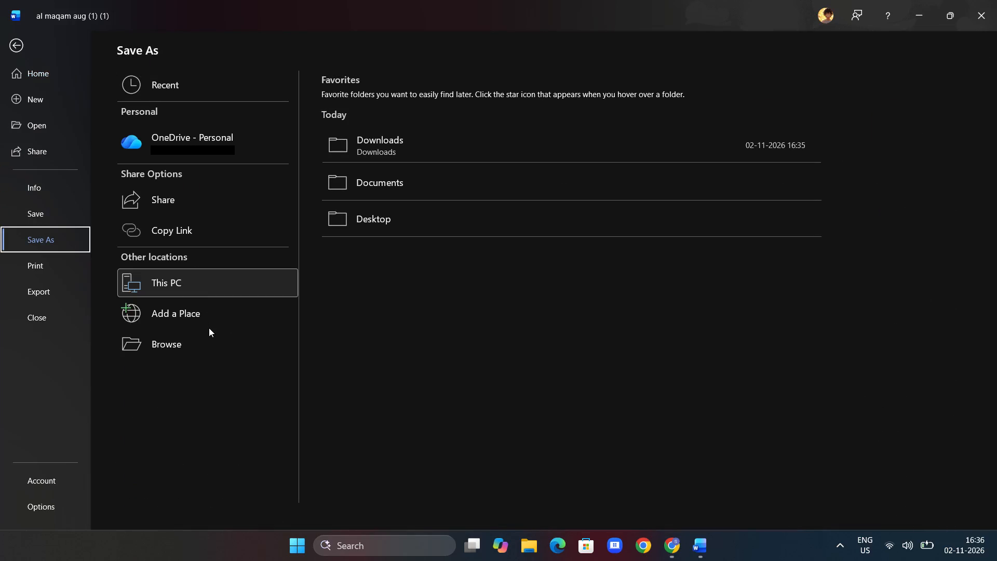
# Save the updated AL maqam construction bill in the Downloads folder as a Word document named "al maqam oct".
pyautogui.click(204, 345)
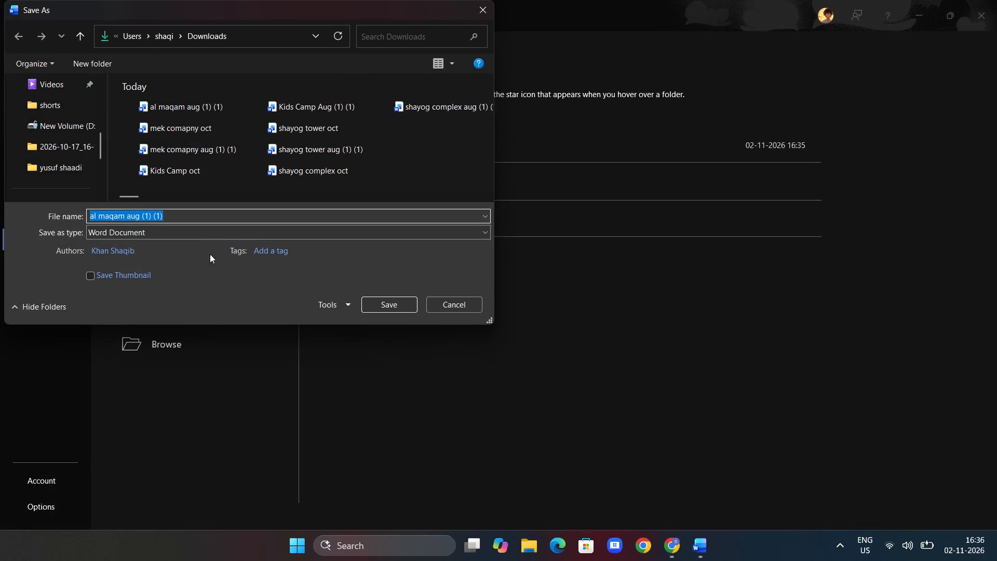
pyautogui.click(191, 216)
pyautogui.press('BackSpace')
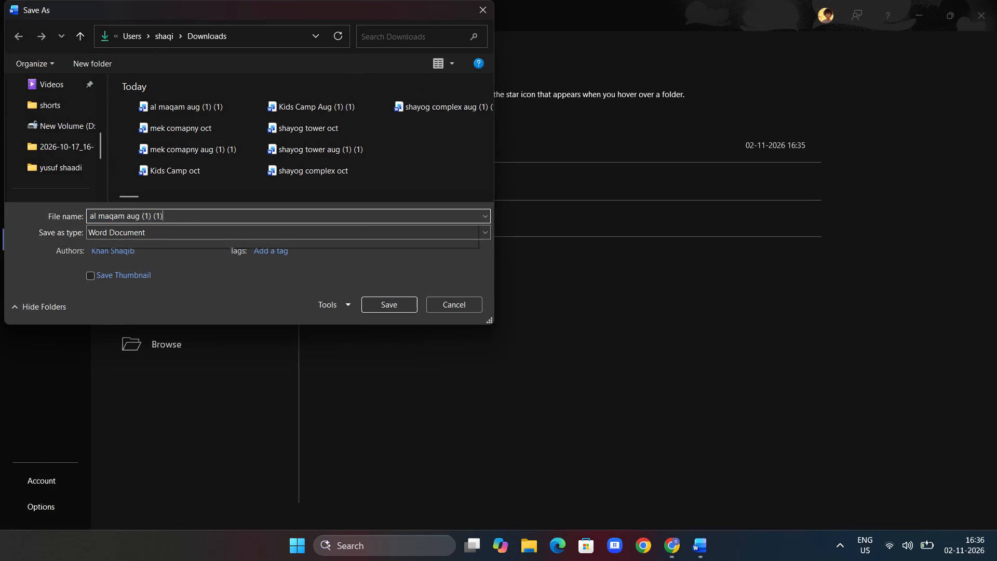
pyautogui.press('BackSpace')
pyautogui.press('BackSpace')
pyautogui.press('BackSpace')
pyautogui.press('BackSpace')
pyautogui.press('BackSpace')
pyautogui.press('BackSpace')
pyautogui.press('BackSpace')
pyautogui.press('BackSpace')
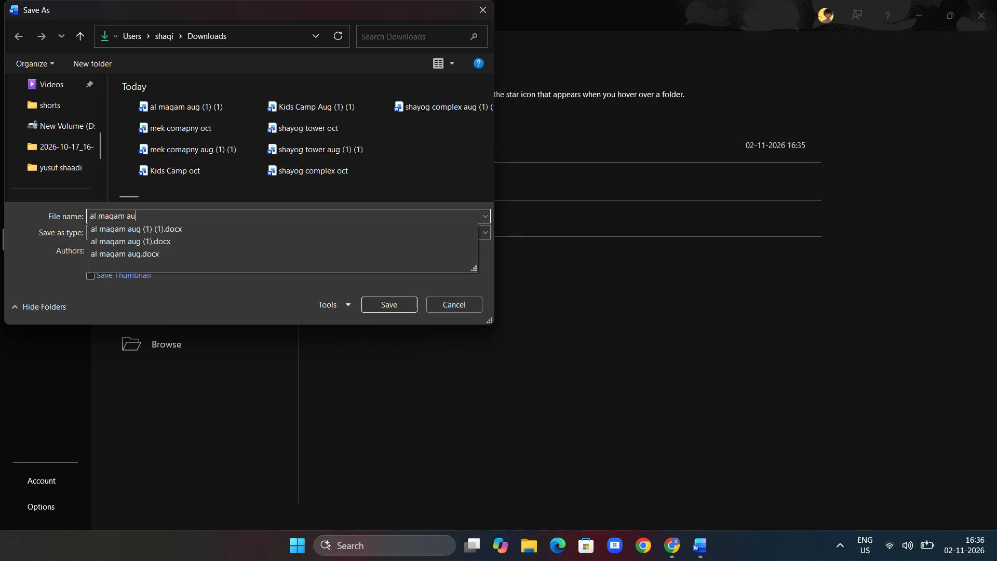
pyautogui.press('BackSpace')
pyautogui.press('BackSpace')
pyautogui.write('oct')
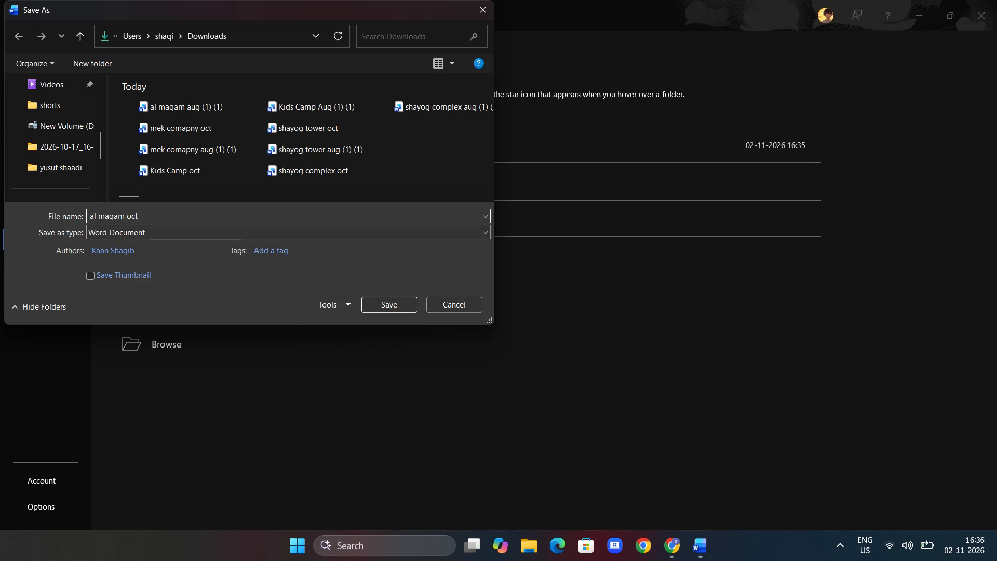
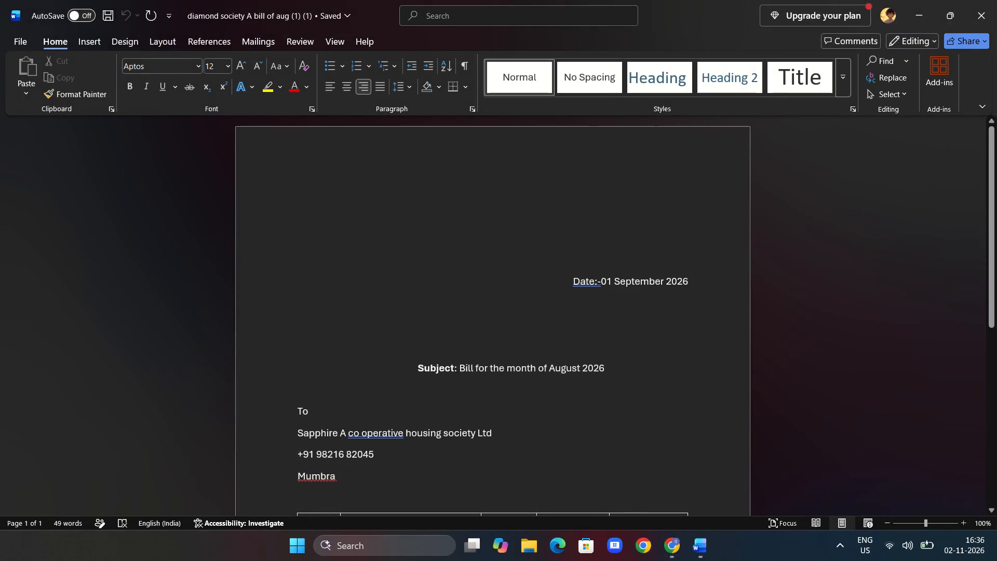
# Replace the month in the Sapphire A housing society bill's date line with "October".
pyautogui.click(663, 281)
pyautogui.press('BackSpace')
pyautogui.press('BackSpace')
pyautogui.press('BackSpace')
pyautogui.press('BackSpace')
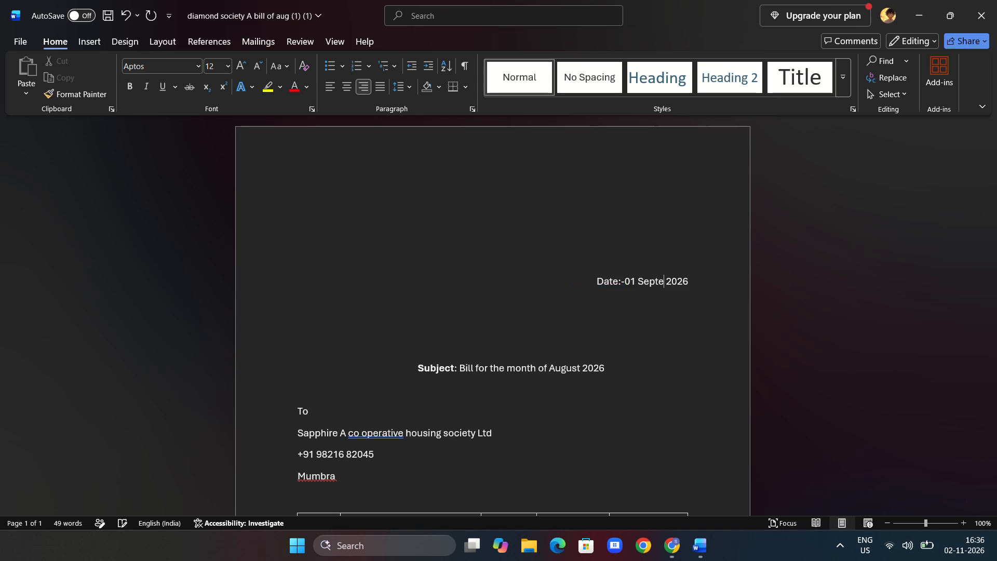
pyautogui.press('BackSpace')
pyautogui.press('BackSpace')
pyautogui.press('BackSpace')
pyautogui.press('BackSpace')
pyautogui.press('BackSpace')
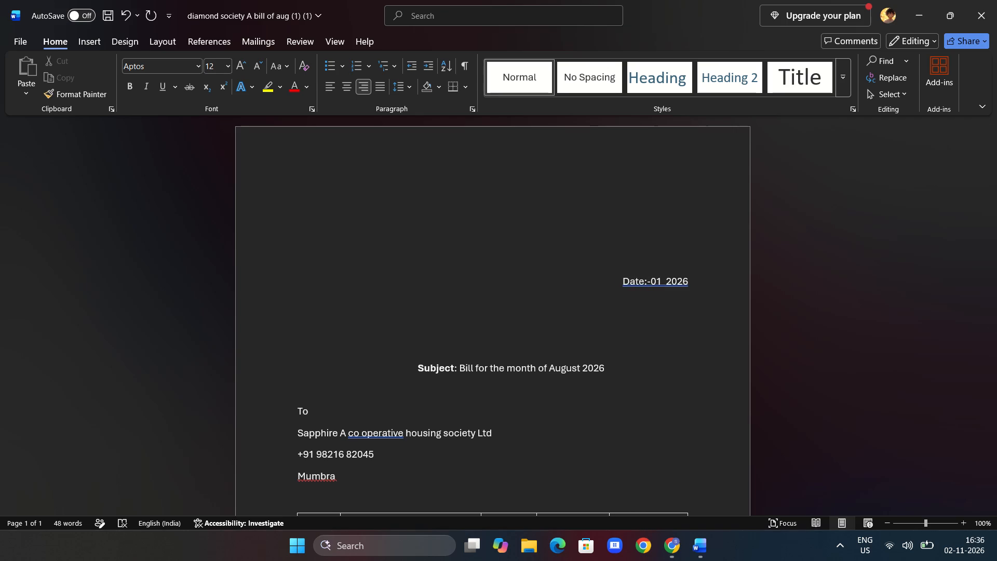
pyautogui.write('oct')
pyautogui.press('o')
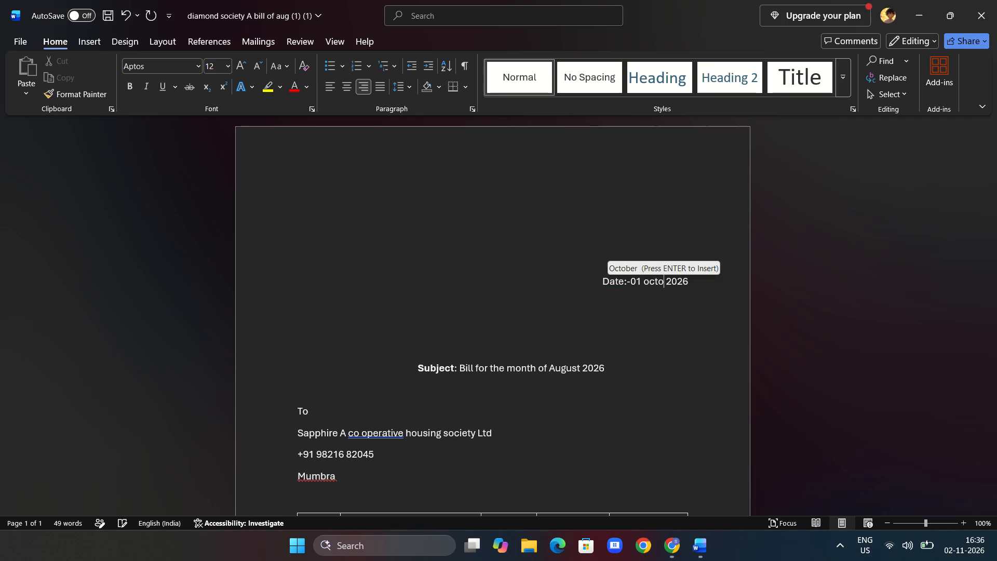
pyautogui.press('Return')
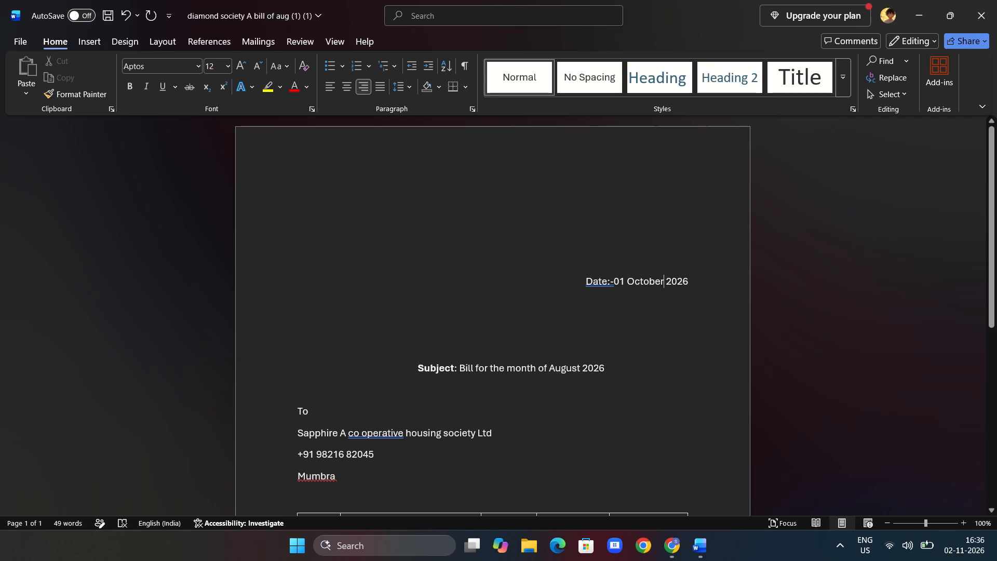
# Change the day in the Sapphire A society bill's date line to 31.
pyautogui.click(625, 275)
pyautogui.press('BackSpace')
pyautogui.press('BackSpace')
pyautogui.press('2')
pyautogui.press('BackSpace')
pyautogui.write('31')
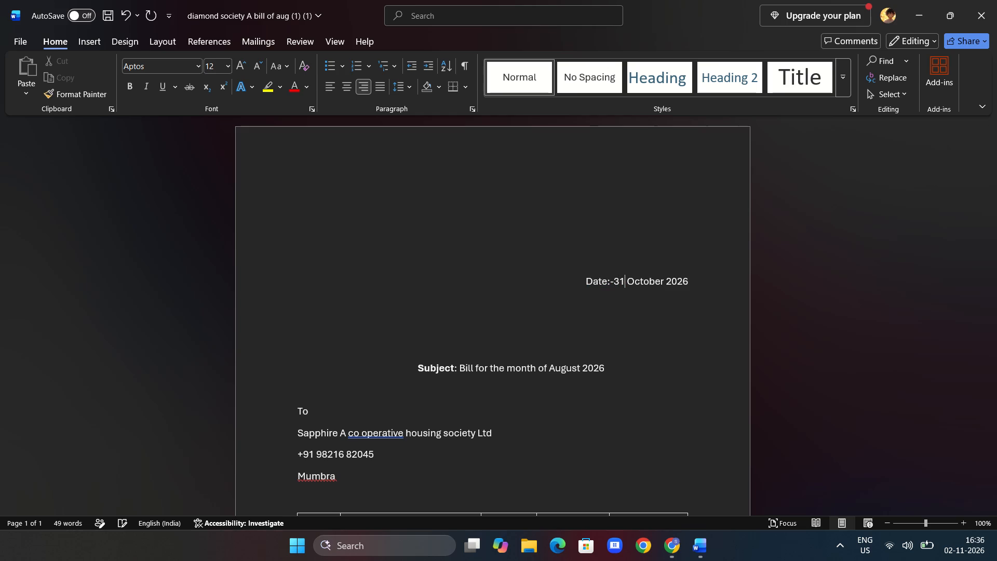
# Replace the month in the Sapphire A society bill's subject line with "October".
pyautogui.click(581, 367)
pyautogui.press('BackSpace')
pyautogui.press('BackSpace')
pyautogui.press('BackSpace')
pyautogui.press('BackSpace')
pyautogui.press('BackSpace')
pyautogui.press('BackSpace')
pyautogui.write('octo')
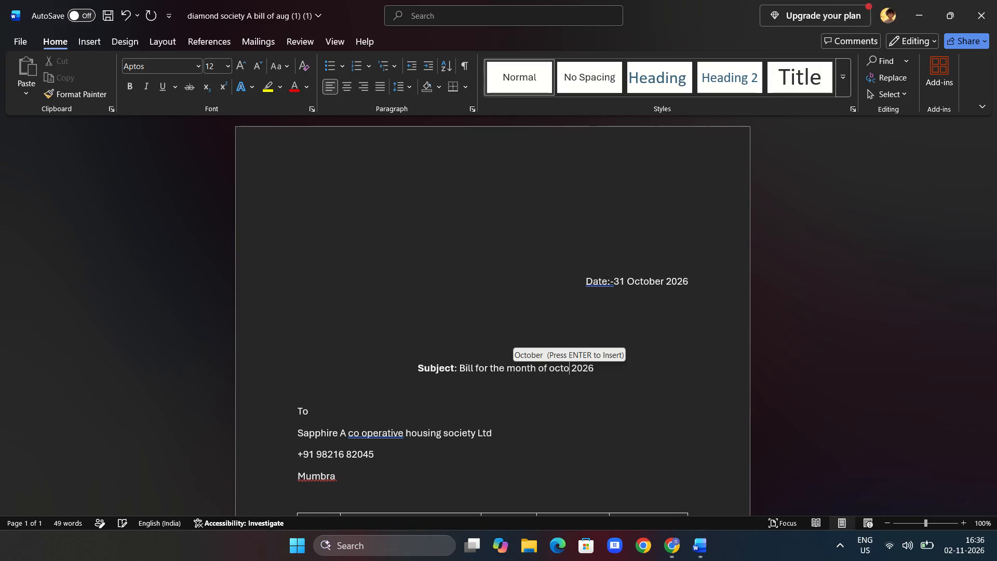
pyautogui.press('Return')
# Start saving the bill as a new file in Downloads with Save As, trimming the file name to "diamond society A bill of".
pyautogui.scroll(-3, 580, 371)
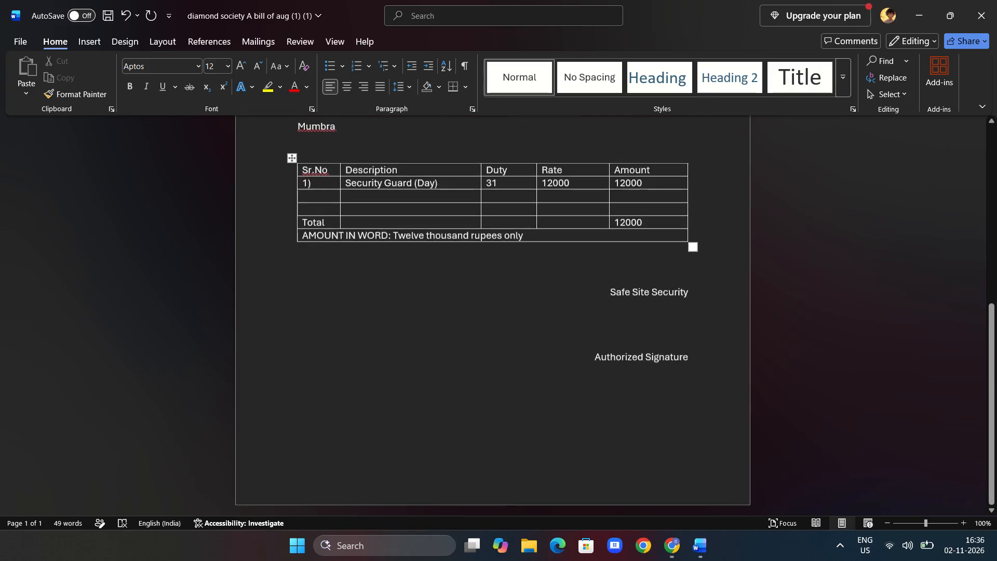
pyautogui.scroll(1, 580, 371)
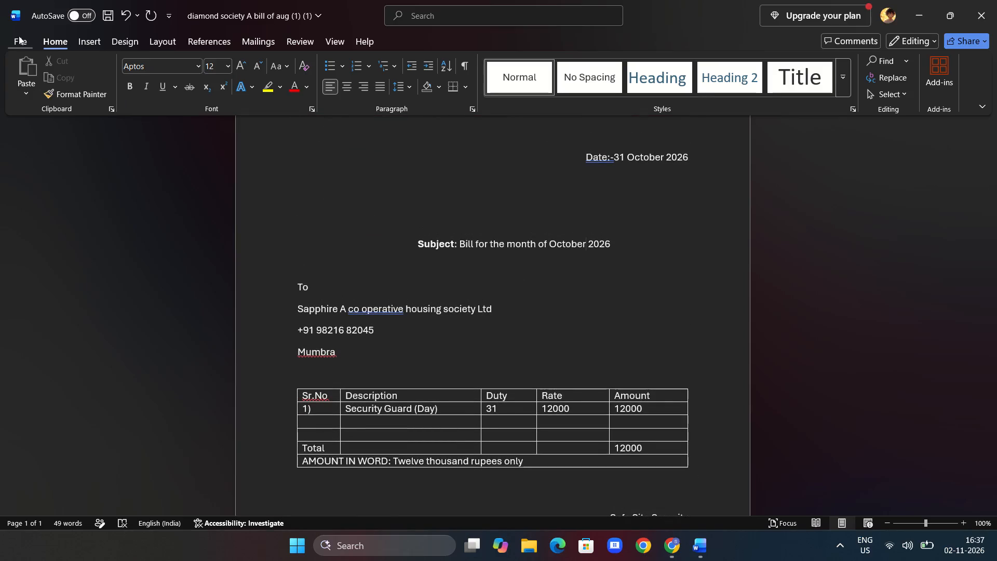
pyautogui.click(15, 34)
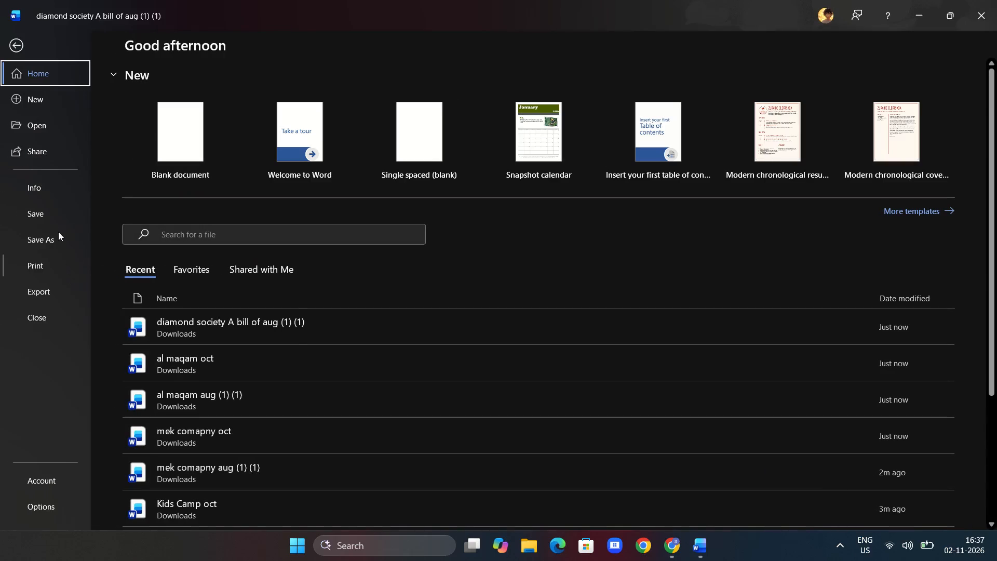
pyautogui.click(58, 232)
pyautogui.click(145, 341)
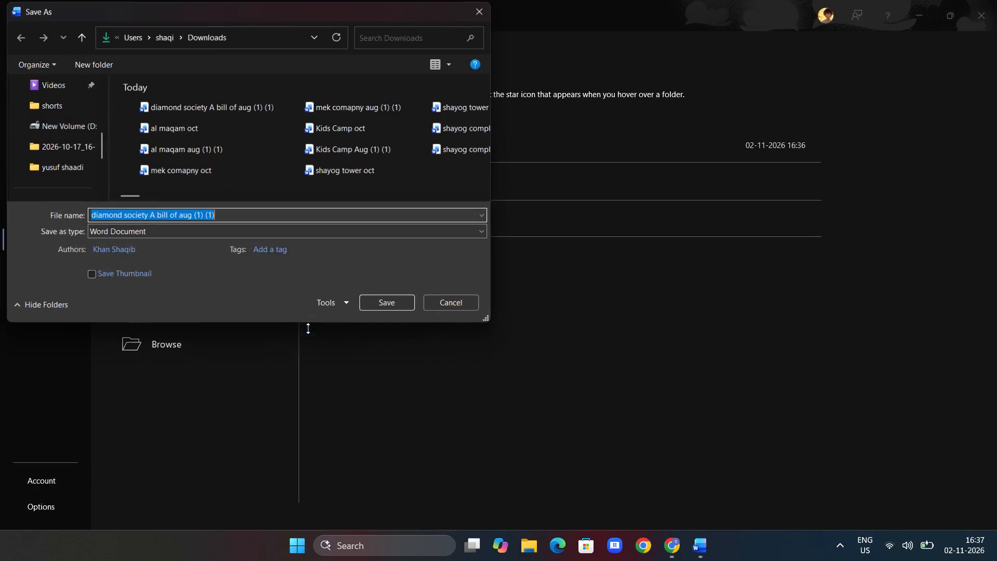
pyautogui.click(231, 212)
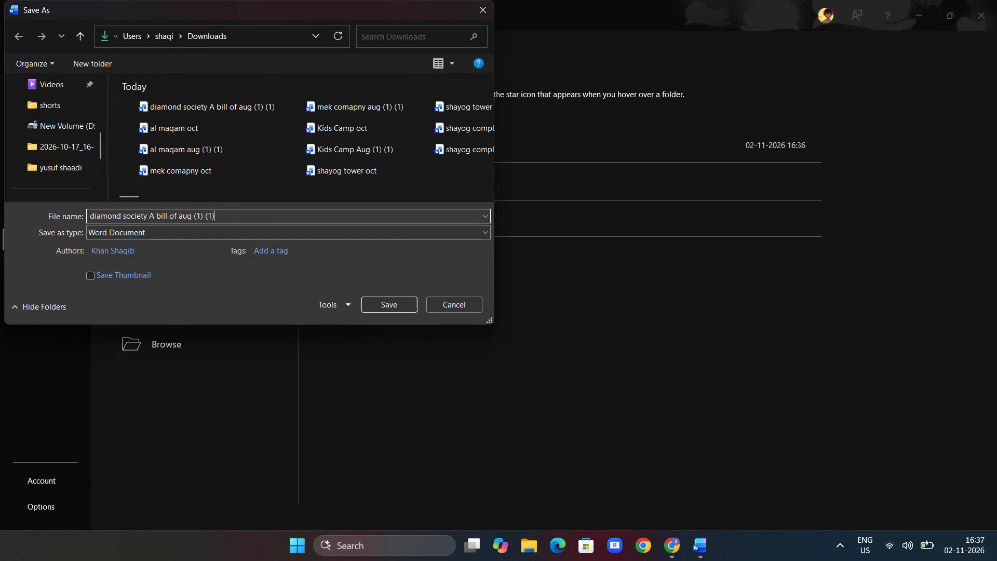
pyautogui.press('BackSpace')
pyautogui.press('BackSpace')
pyautogui.press('BackSpace')
pyautogui.press('BackSpace')
pyautogui.press('BackSpace')
pyautogui.press('BackSpace')
pyautogui.press('BackSpace')
pyautogui.press('BackSpace')
pyautogui.press('BackSpace')
pyautogui.press('BackSpace')
pyautogui.press('BackSpace')
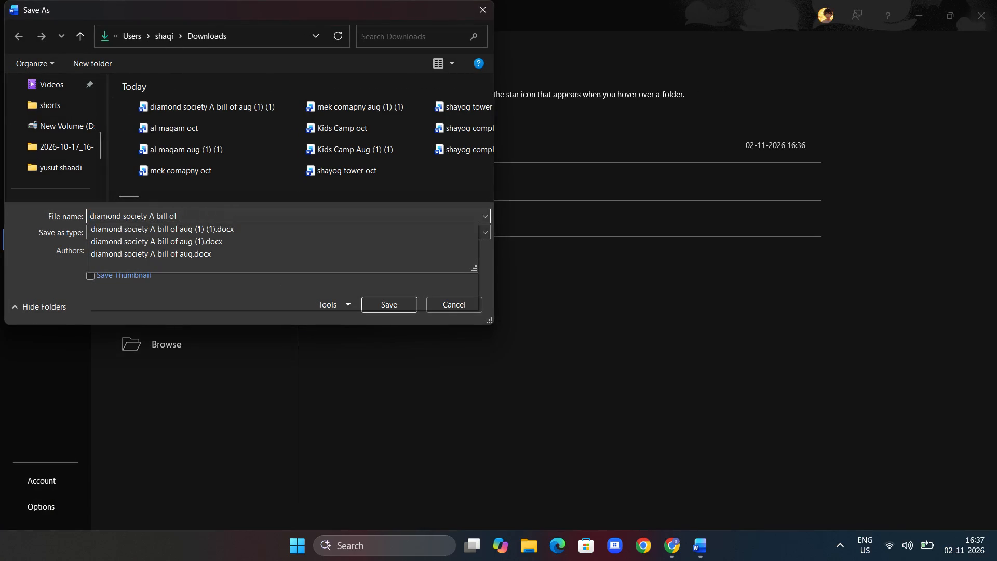
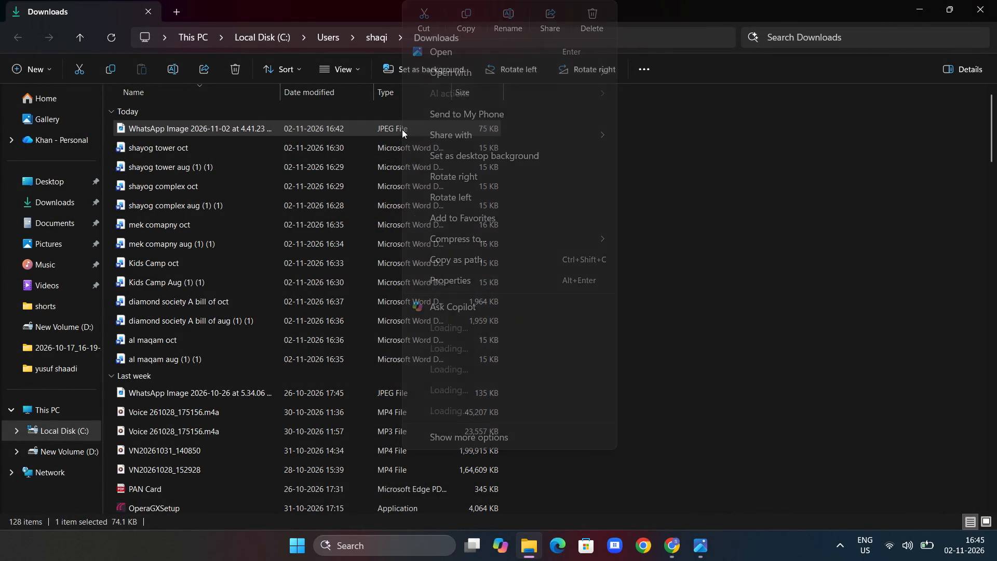
# Delete the WhatsApp Image 2026-11-02 JPEG file from the Downloads folder.
pyautogui.click(600, 7)
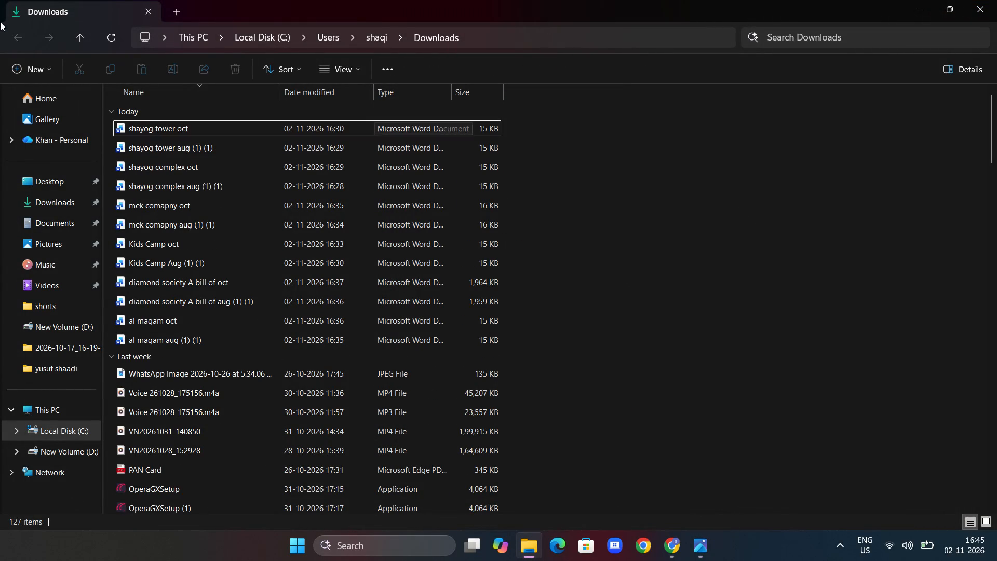
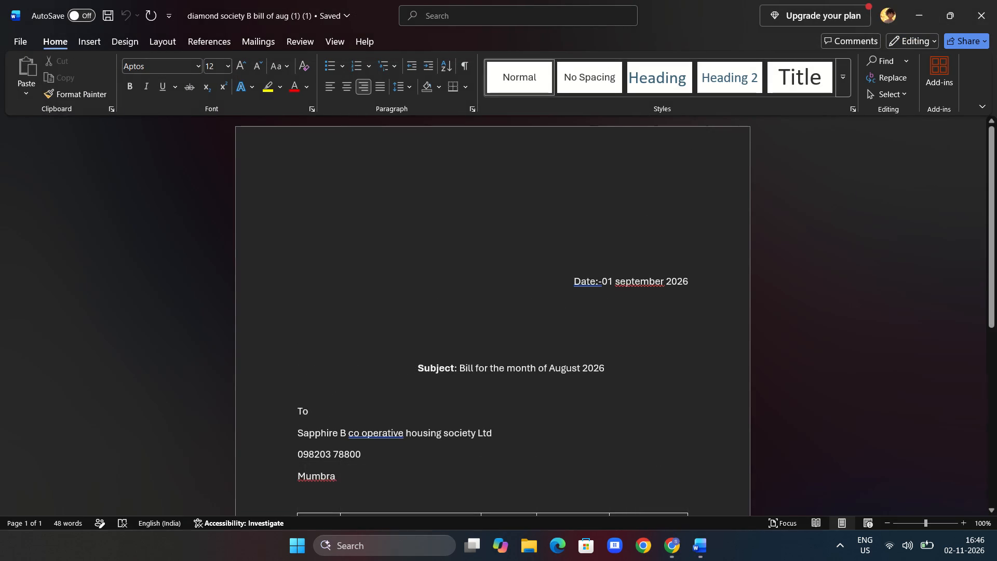
# Replace the day and month in the Sapphire B society bill's date line with "31 October".
pyautogui.press('BackSpace')
pyautogui.press('BackSpace')
pyautogui.press('BackSpace')
pyautogui.press('BackSpace')
pyautogui.press('BackSpace')
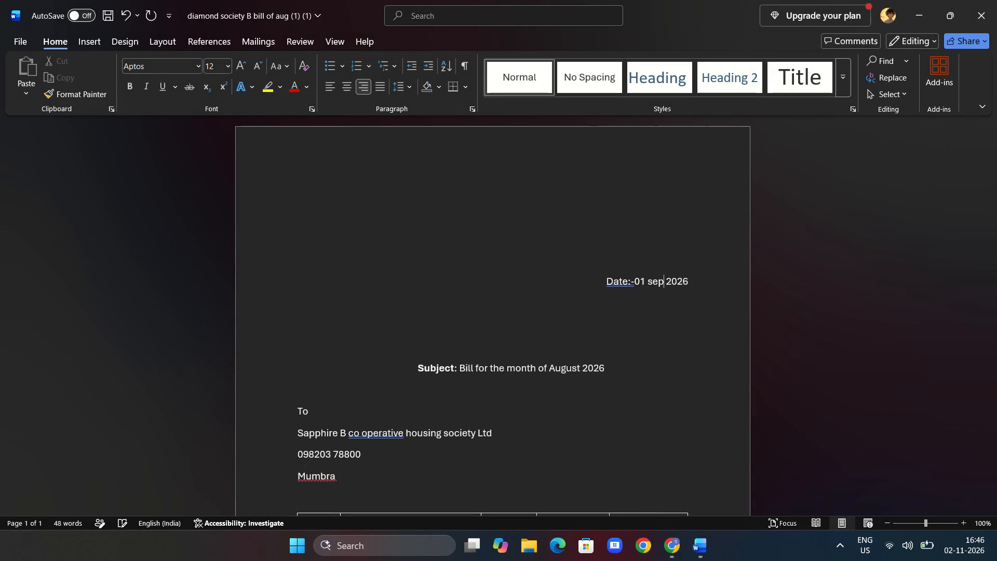
pyautogui.press('BackSpace')
pyautogui.press('BackSpace')
pyautogui.press('BackSpace')
pyautogui.press('BackSpace')
pyautogui.press('BackSpace')
pyautogui.press('BackSpace')
pyautogui.write('31')
pyautogui.press('space')
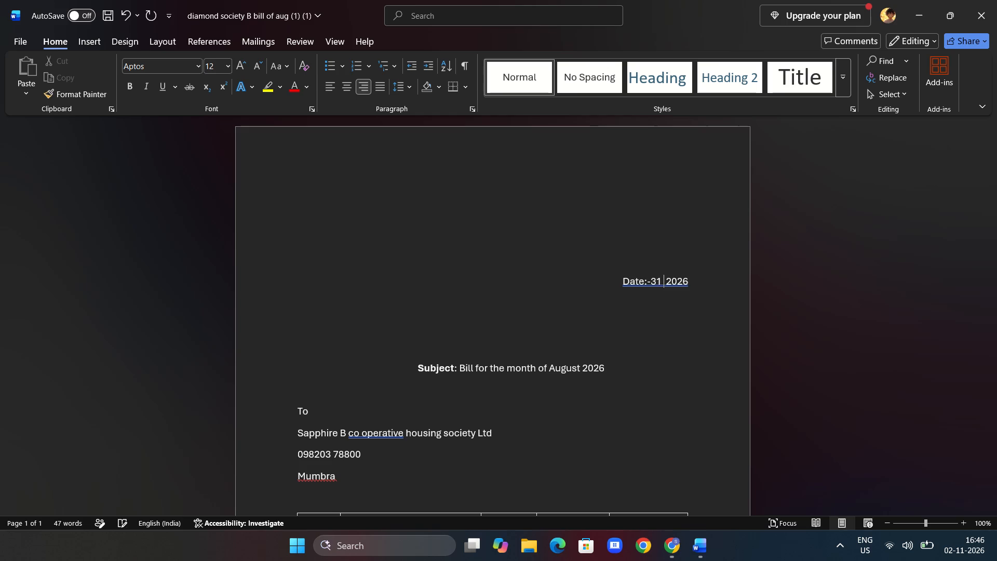
pyautogui.write('ocr')
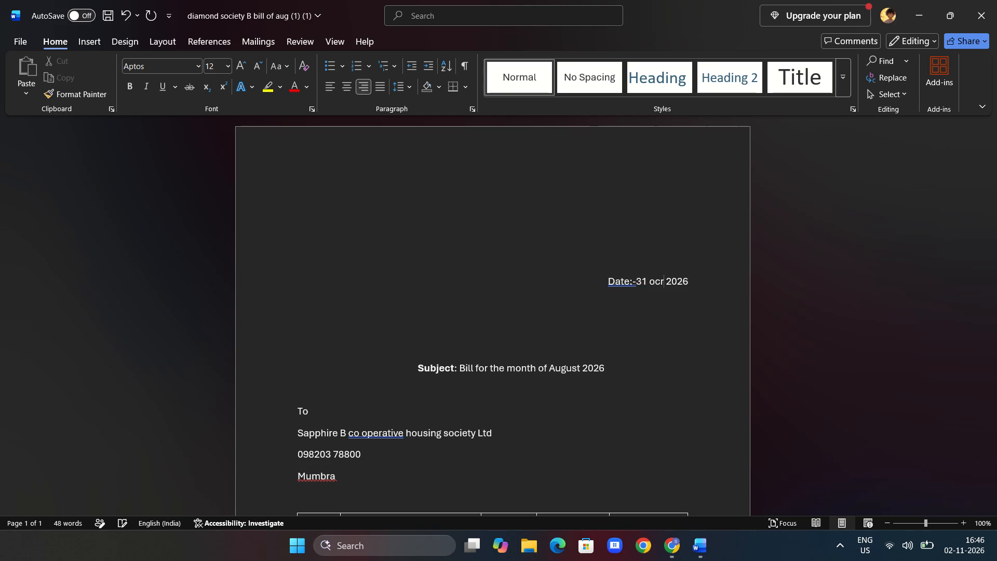
pyautogui.press('BackSpace')
pyautogui.write('to')
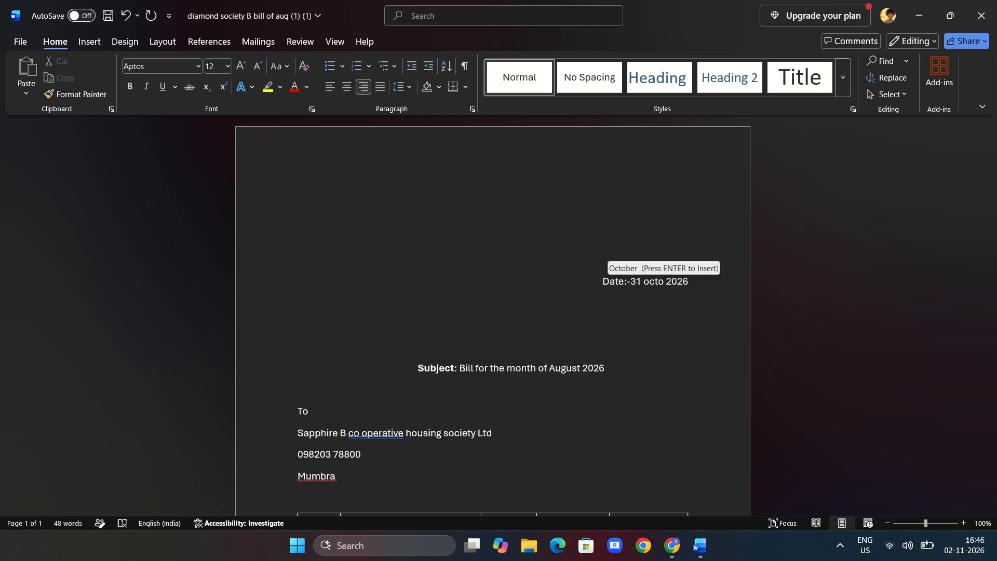
pyautogui.press('Return')
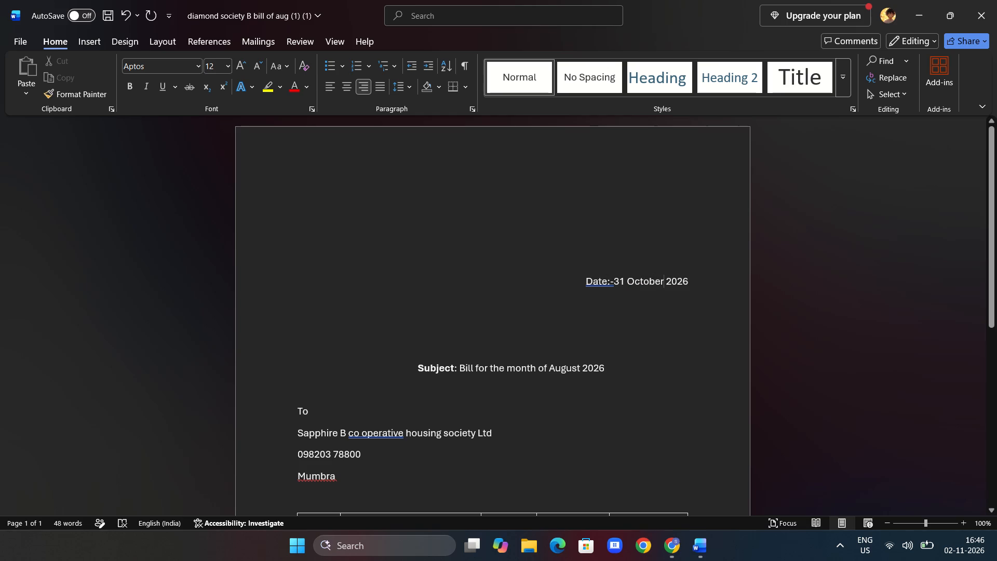
# Replace the month in the Sapphire B society bill's subject line with "October".
pyautogui.click(582, 367)
pyautogui.press('BackSpace')
pyautogui.press('BackSpace')
pyautogui.press('BackSpace')
pyautogui.press('BackSpace')
pyautogui.press('BackSpace')
pyautogui.press('BackSpace')
pyautogui.press('BackSpace')
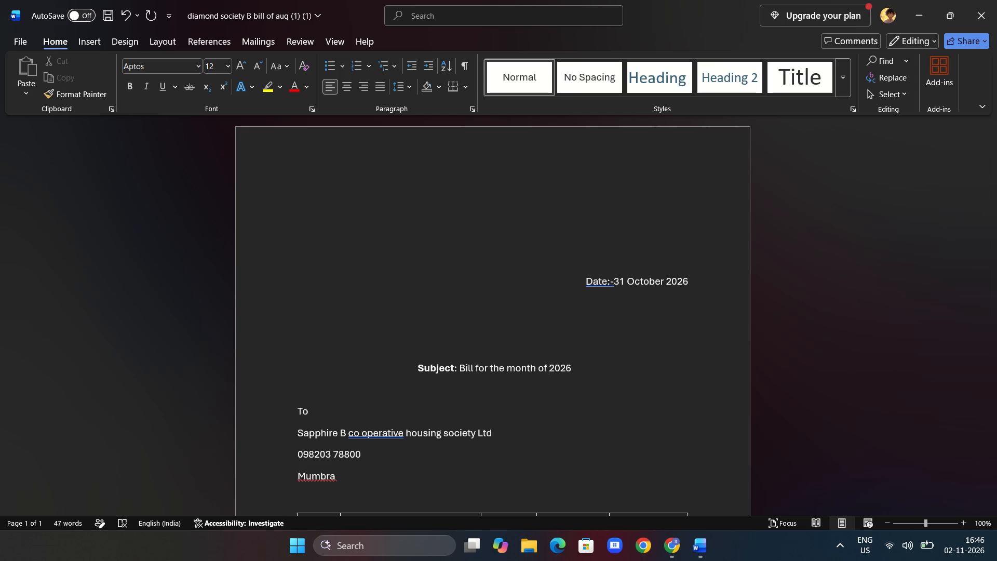
pyautogui.write('octo')
pyautogui.press('Return')
pyautogui.press('space')
# Start saving the bill as a new file in Downloads with Save As, trimming the file name to "diamond society B bill of".
pyautogui.scroll(-1, 422, 383)
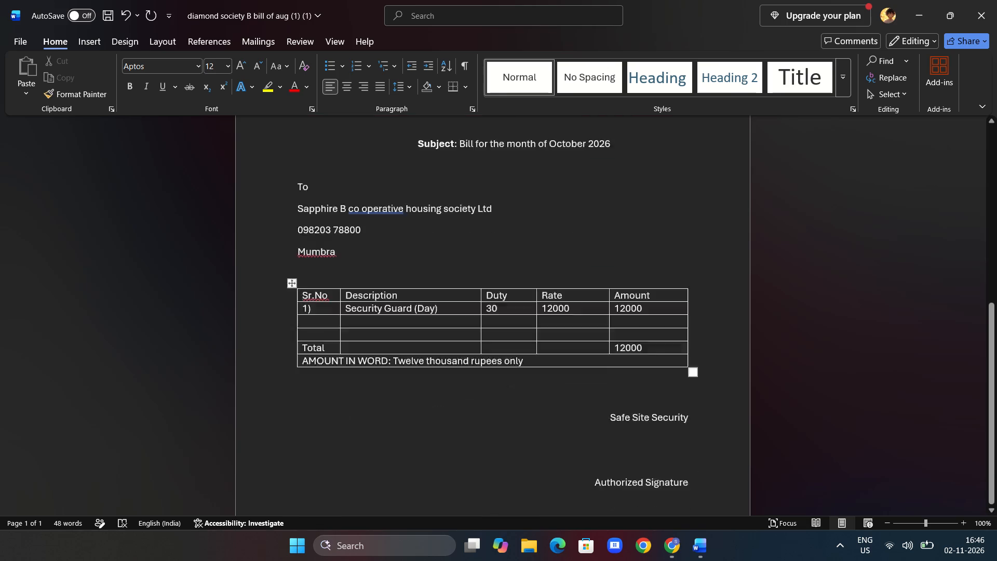
pyautogui.scroll(-1, 422, 383)
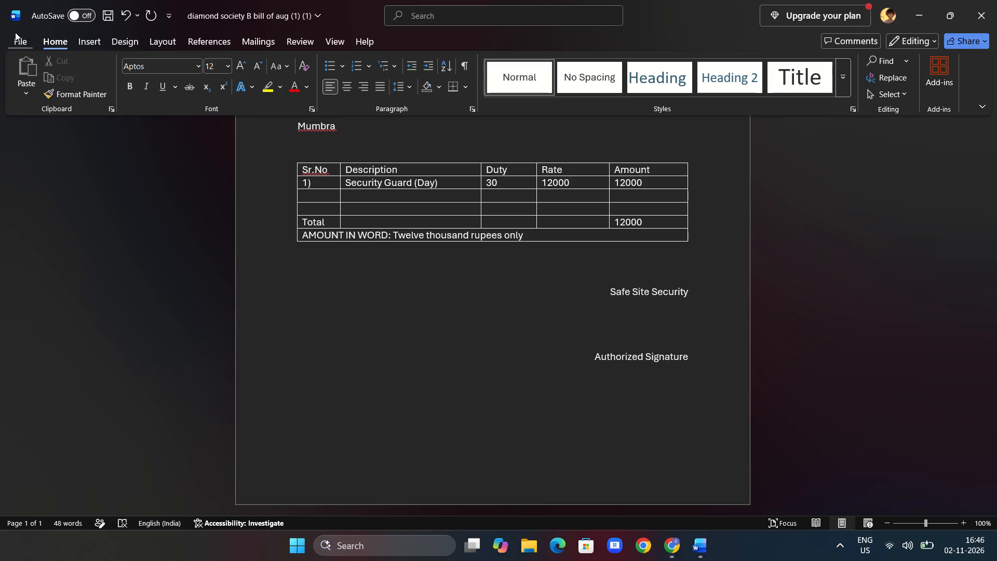
pyautogui.click(12, 33)
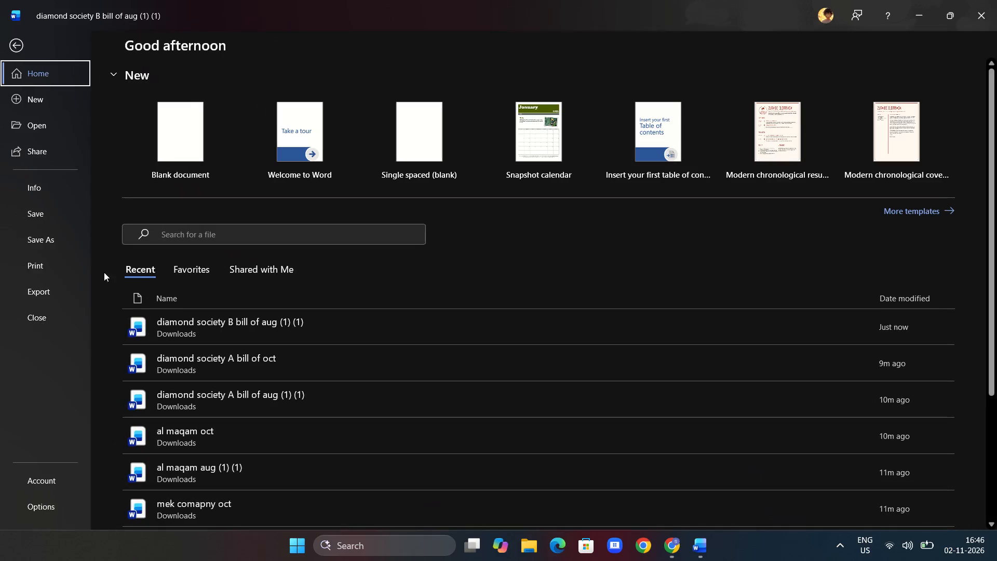
pyautogui.click(34, 247)
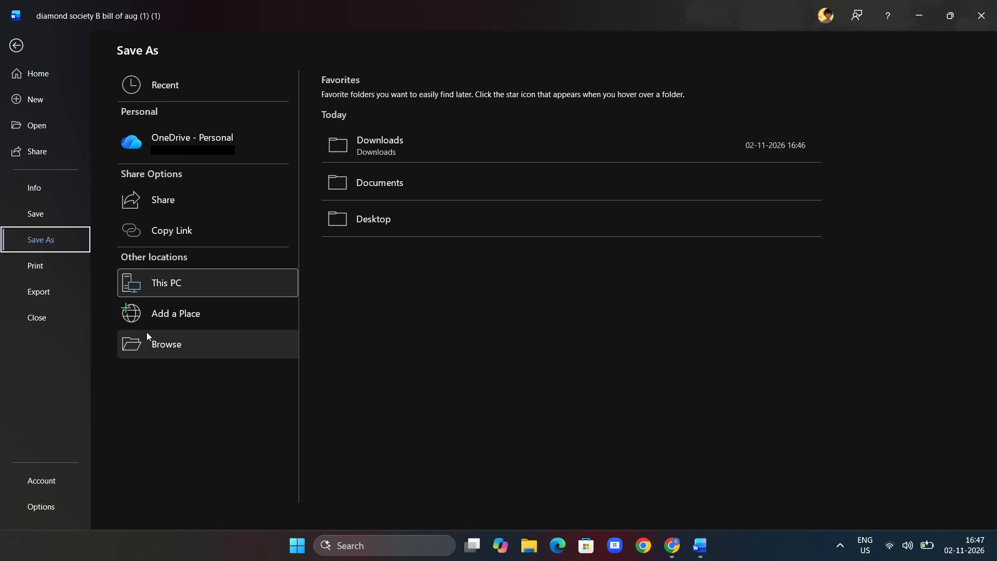
pyautogui.click(146, 332)
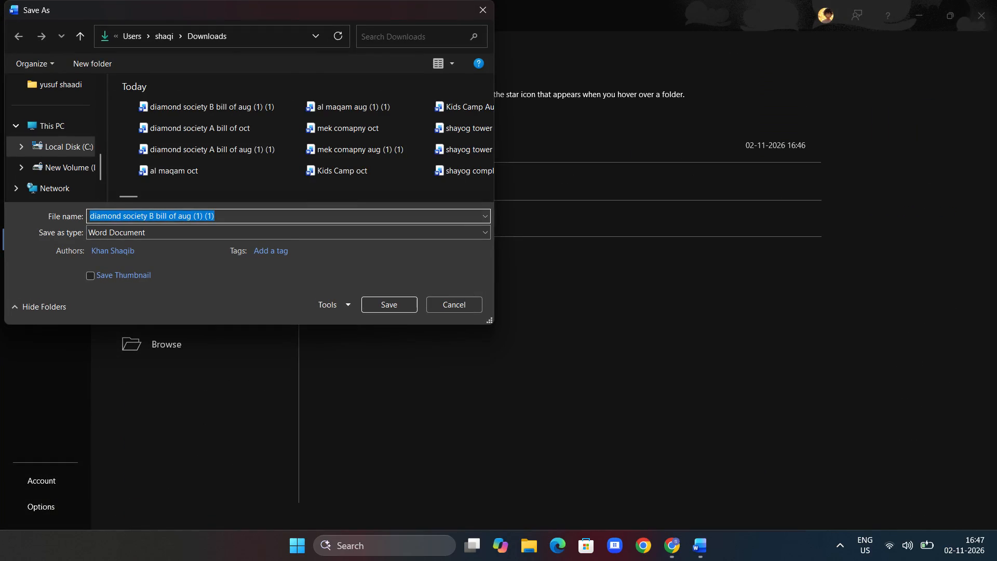
pyautogui.click(247, 216)
pyautogui.press('BackSpace')
pyautogui.press('BackSpace')
pyautogui.press('BackSpace')
pyautogui.press('BackSpace')
pyautogui.press('BackSpace')
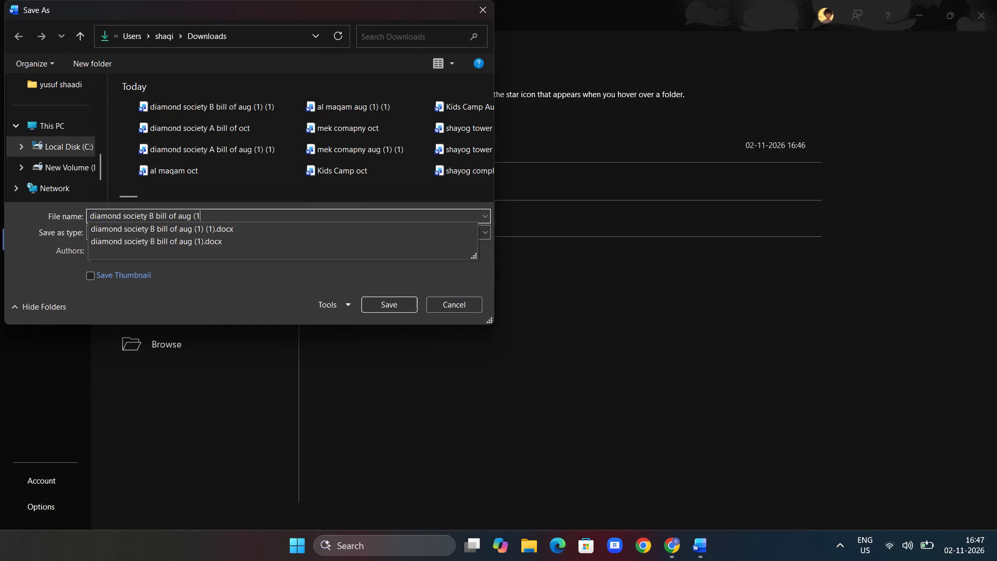
pyautogui.press('BackSpace')
pyautogui.press('BackSpace')
pyautogui.press('BackSpace')
pyautogui.press('BackSpace')
pyautogui.press('BackSpace')
pyautogui.press('BackSpace')
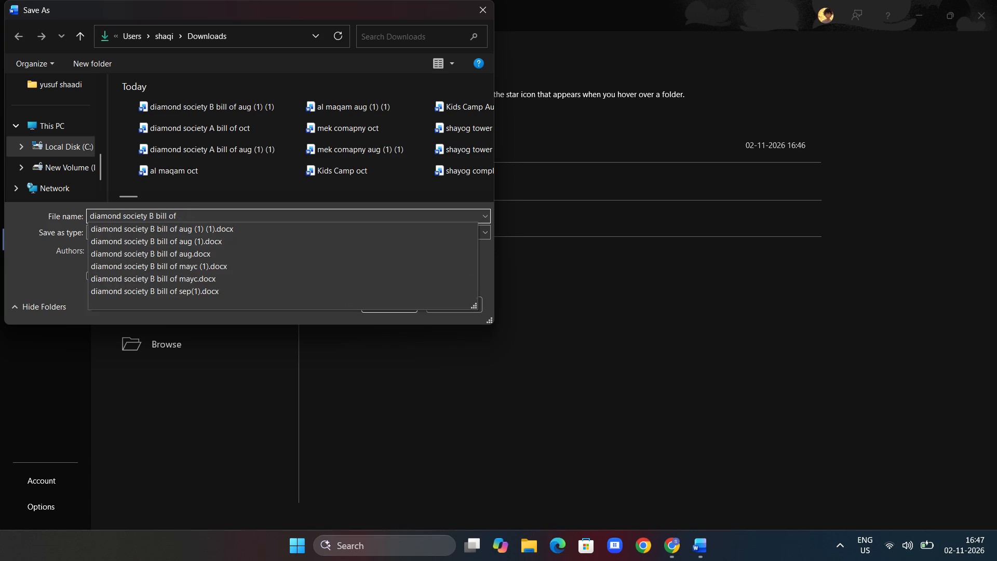
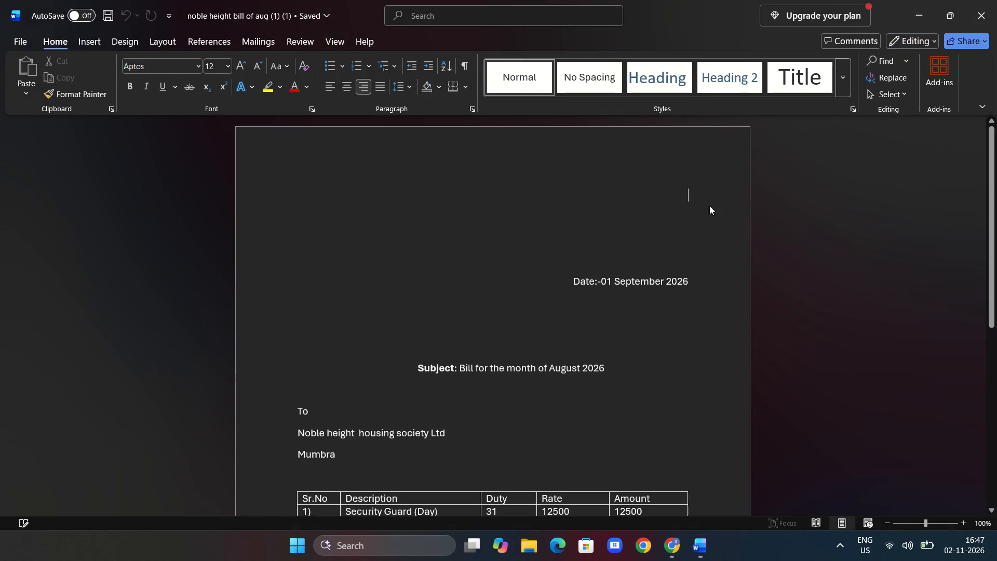
# Replace the month in the Noble height society bill's date line with "October".
pyautogui.click(664, 280)
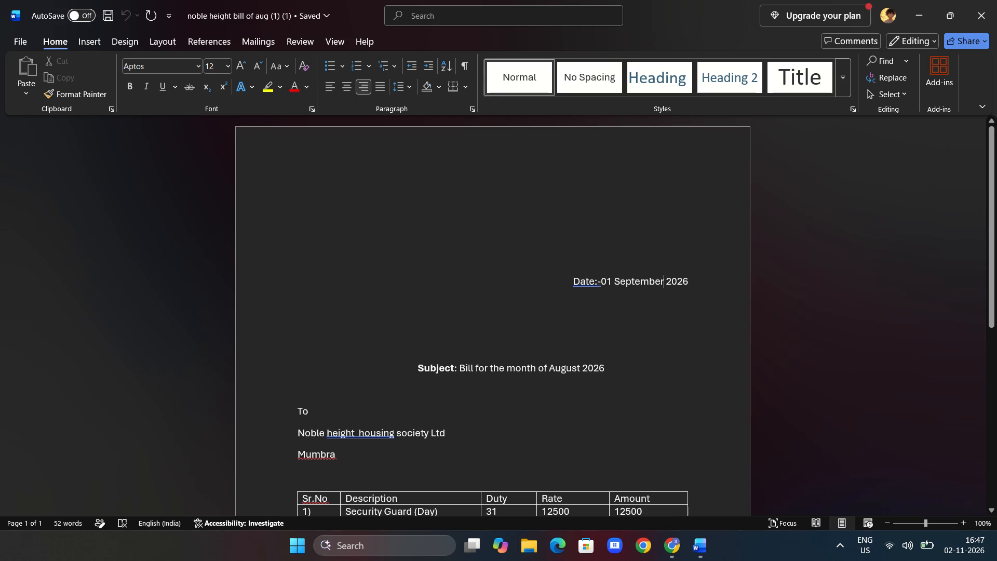
pyautogui.press('BackSpace')
pyautogui.press('BackSpace')
pyautogui.press('BackSpace')
pyautogui.press('BackSpace')
pyautogui.press('BackSpace')
pyautogui.press('BackSpace')
pyautogui.press('BackSpace')
pyautogui.press('BackSpace')
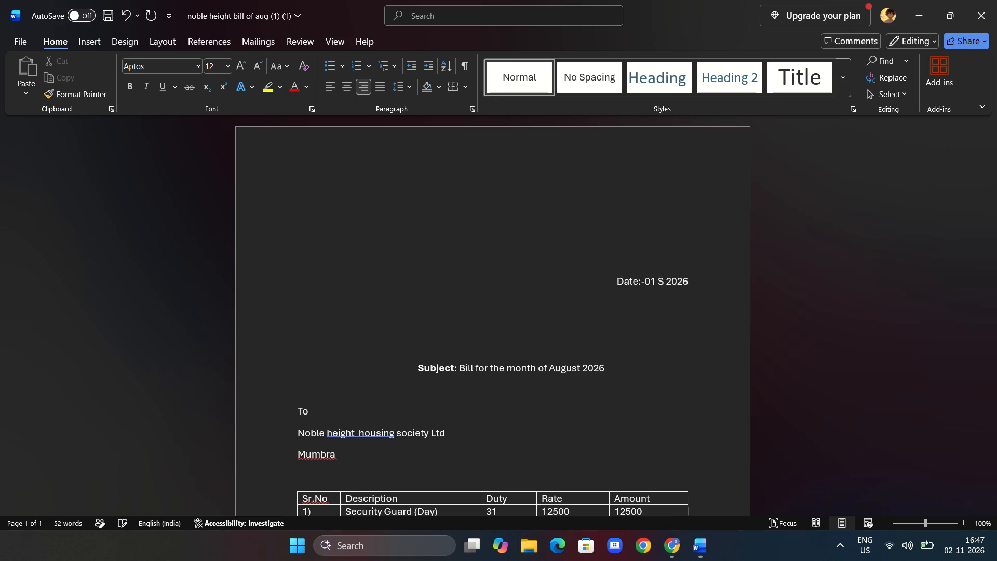
pyautogui.press('BackSpace')
pyautogui.write('ocot')
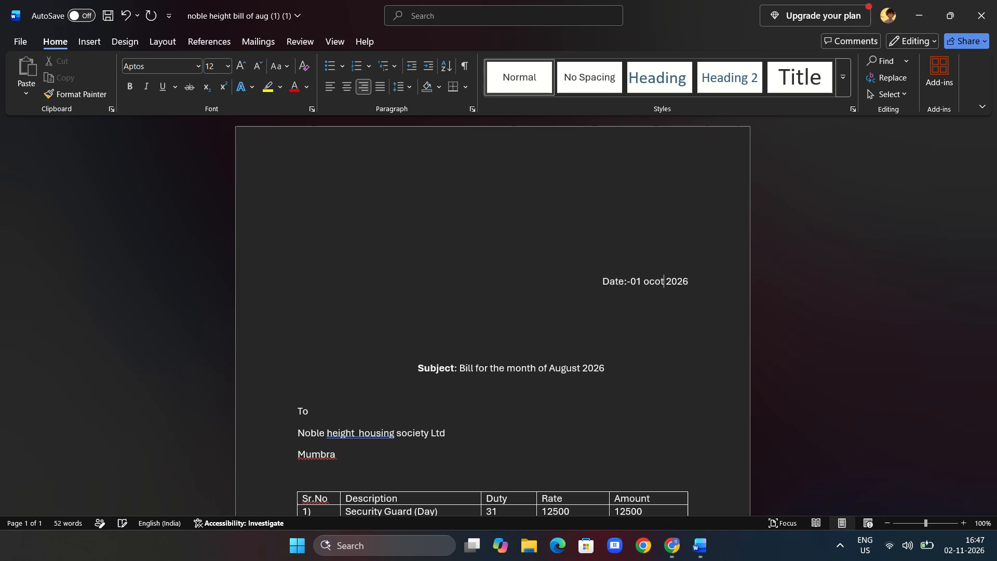
pyautogui.press('BackSpace')
pyautogui.press('BackSpace')
pyautogui.press('t')
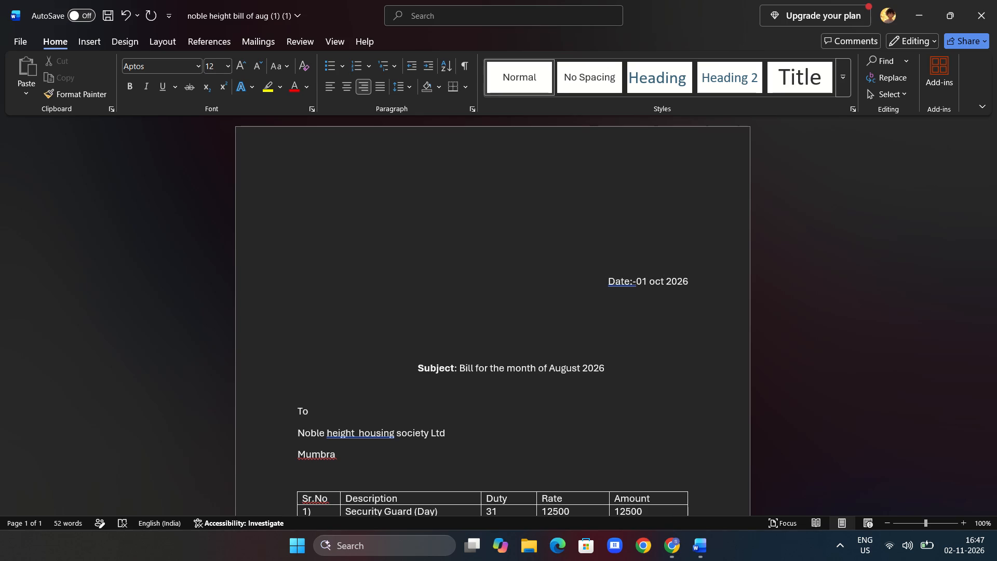
pyautogui.press('o')
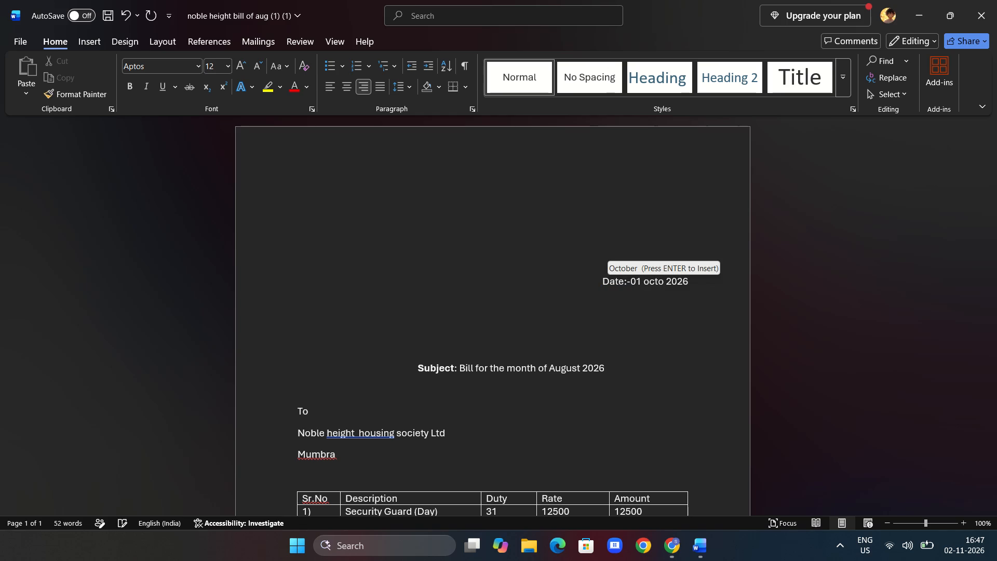
pyautogui.press('Return')
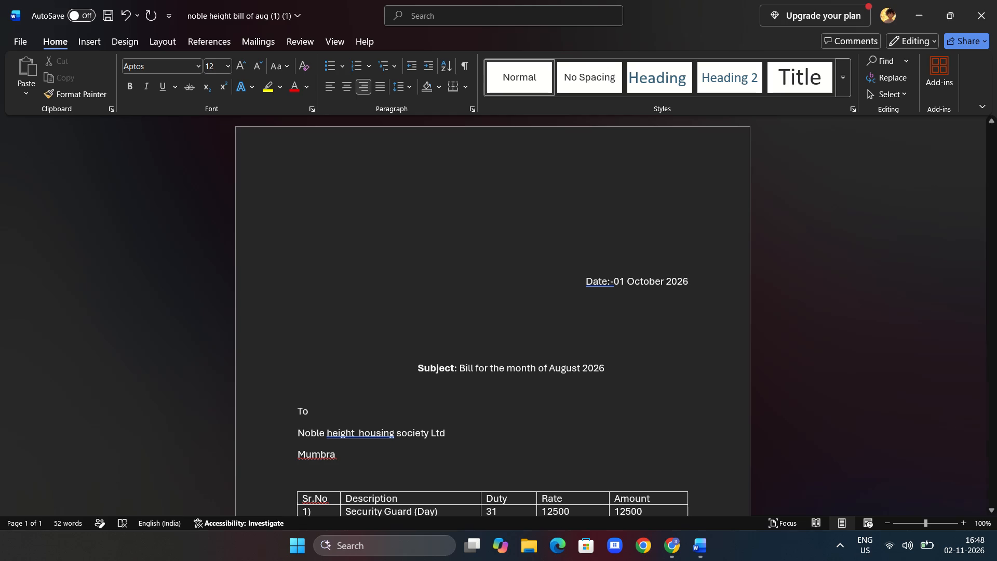
# Replace the month in the Noble height society bill's subject line with "October".
pyautogui.click(579, 366)
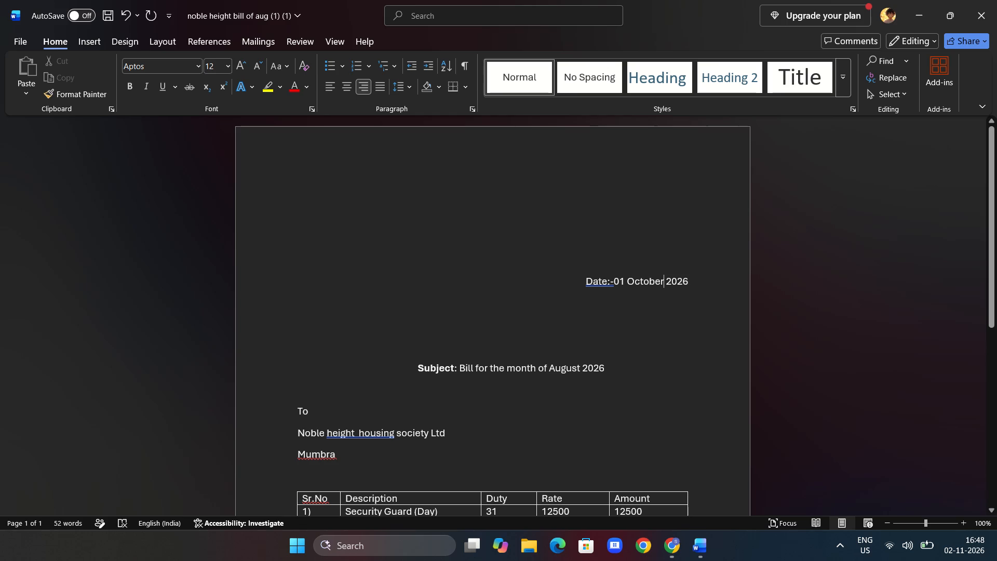
pyautogui.press('BackSpace')
pyautogui.press('BackSpace')
pyautogui.press('BackSpace')
pyautogui.press('BackSpace')
pyautogui.press('BackSpace')
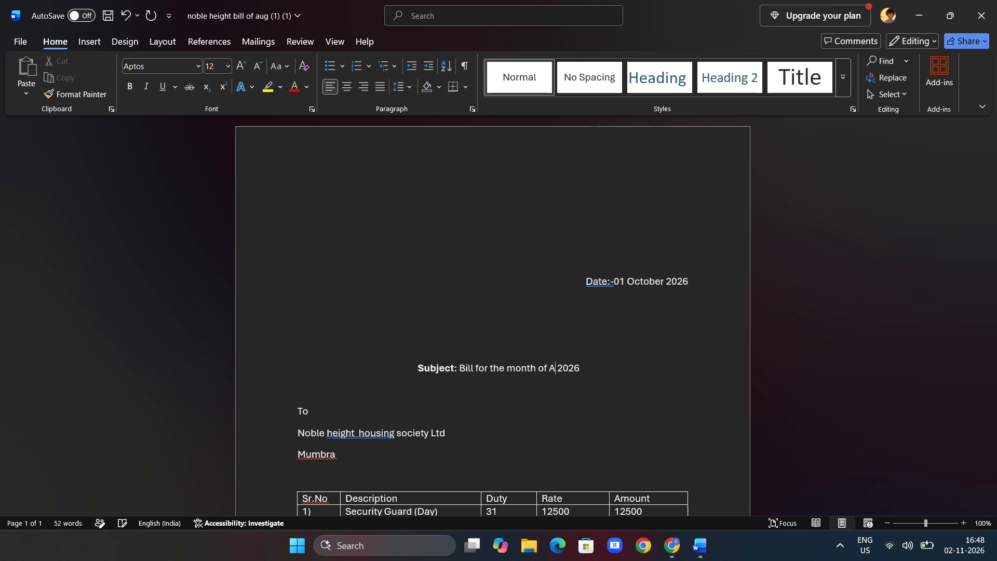
pyautogui.press('BackSpace')
pyautogui.write('oct')
pyautogui.press('o')
pyautogui.press('Return')
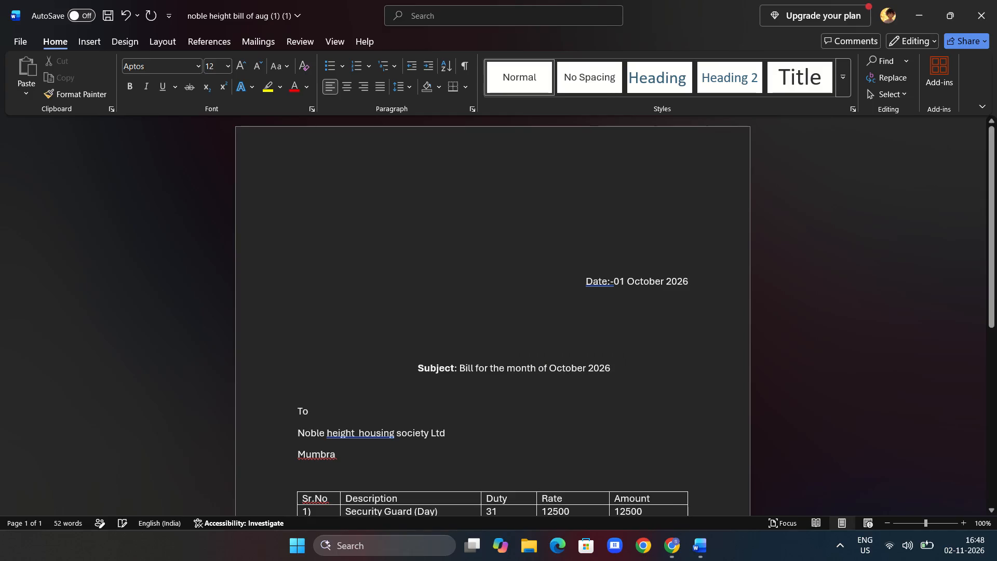
# Save the bill as a new Word document in Downloads named "noble height bill of oct".
pyautogui.scroll(-2, 568, 419)
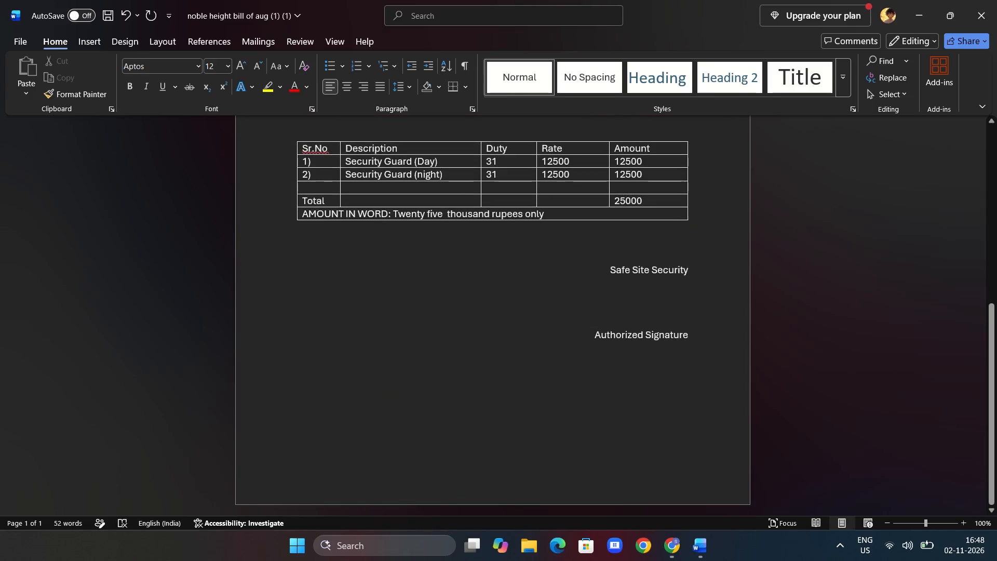
pyautogui.click(17, 47)
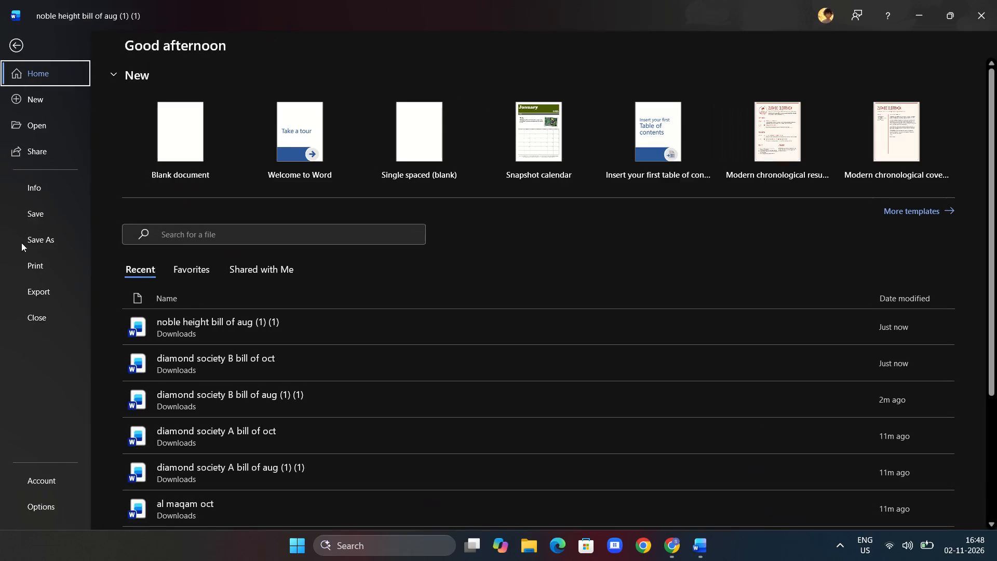
pyautogui.click(38, 239)
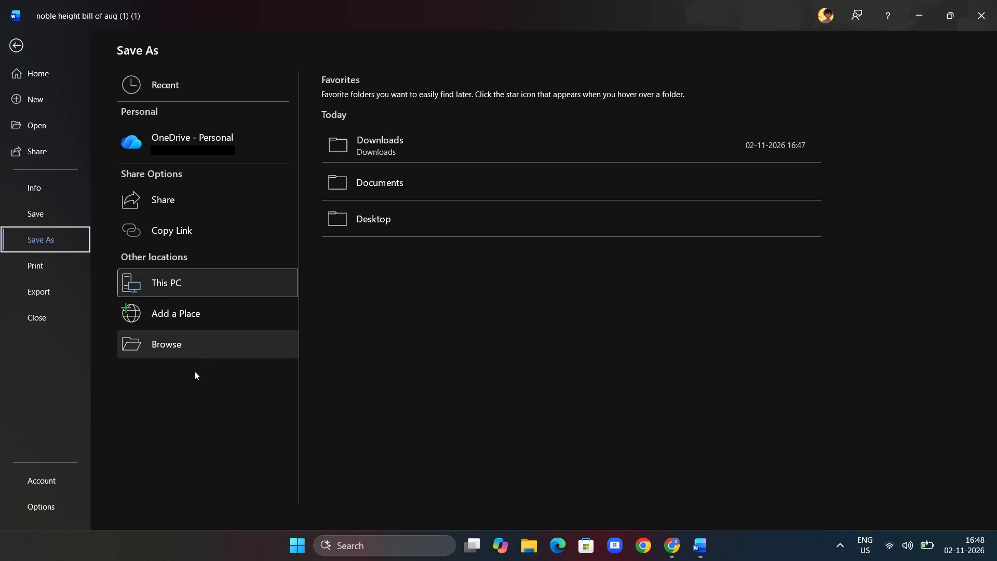
pyautogui.click(178, 343)
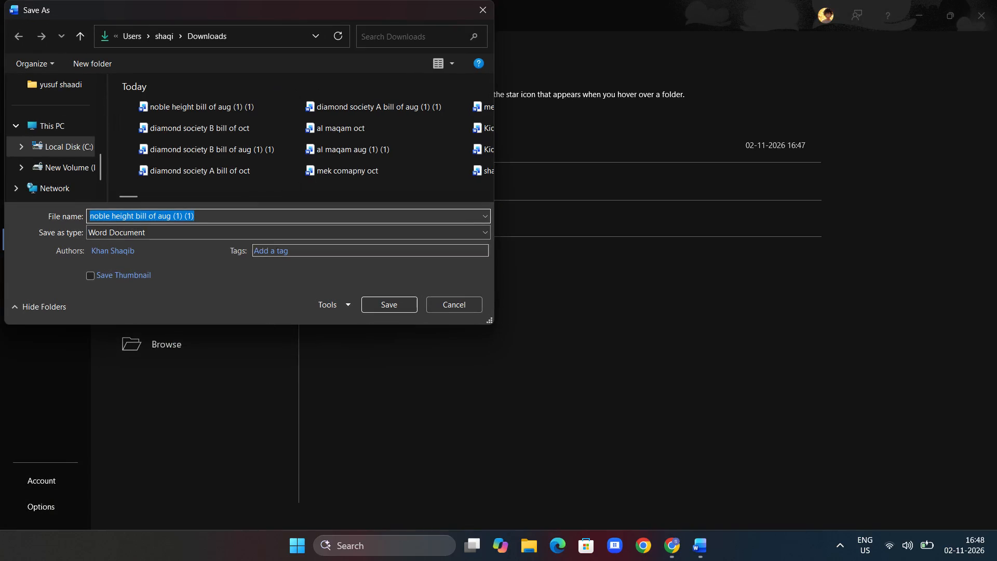
pyautogui.click(224, 216)
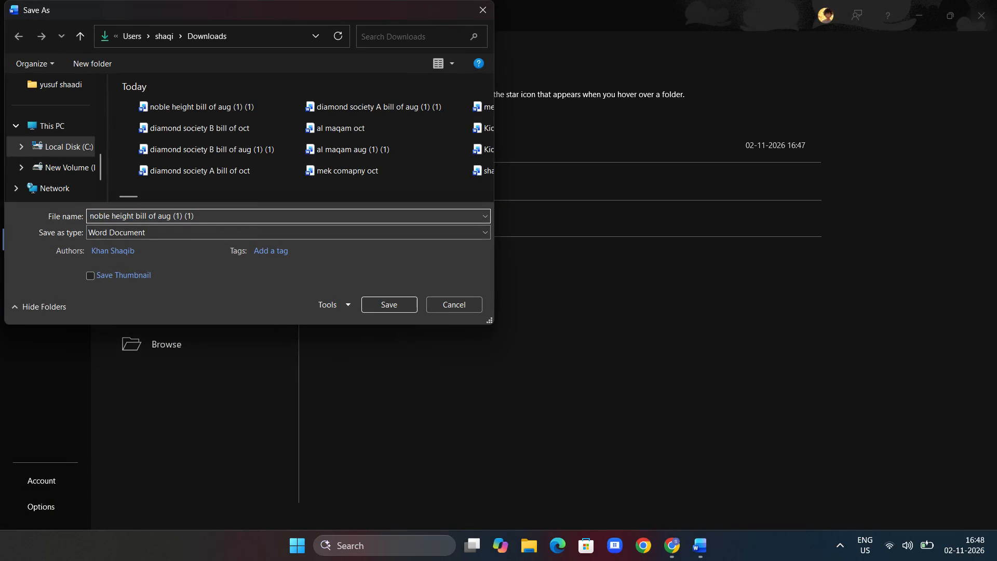
pyautogui.press('BackSpace')
pyautogui.press('BackSpace')
pyautogui.press('BackSpace')
pyautogui.press('BackSpace')
pyautogui.press('BackSpace')
pyautogui.press('BackSpace')
pyautogui.press('BackSpace')
pyautogui.press('BackSpace')
pyautogui.press('BackSpace')
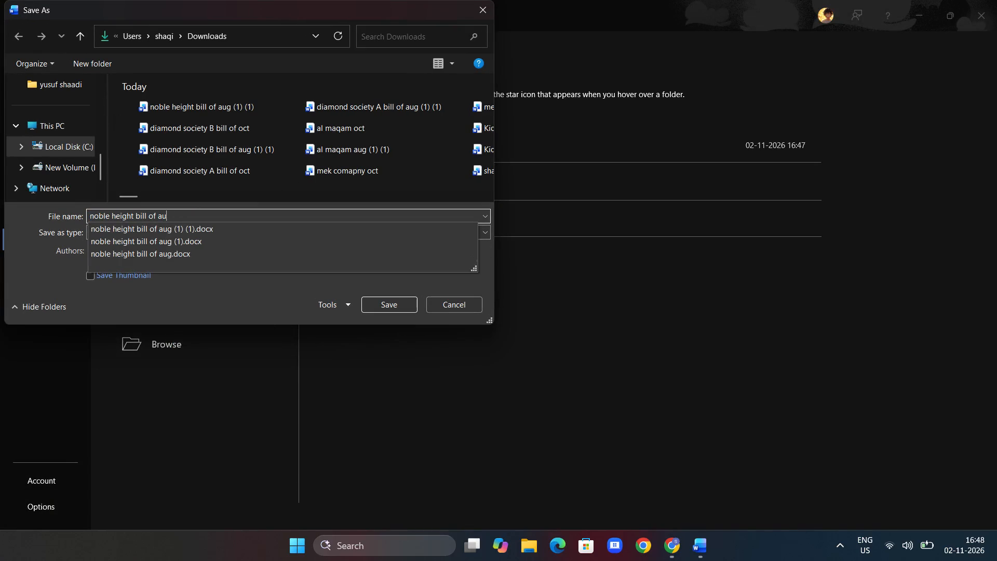
pyautogui.press('BackSpace')
pyautogui.press('BackSpace')
pyautogui.press('o')
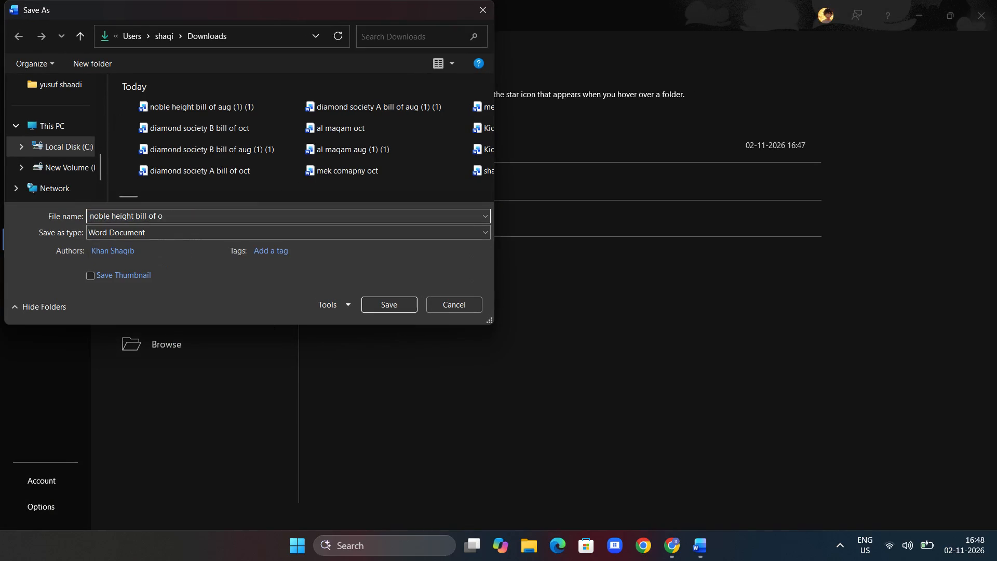
pyautogui.press('c')
pyautogui.press('t')
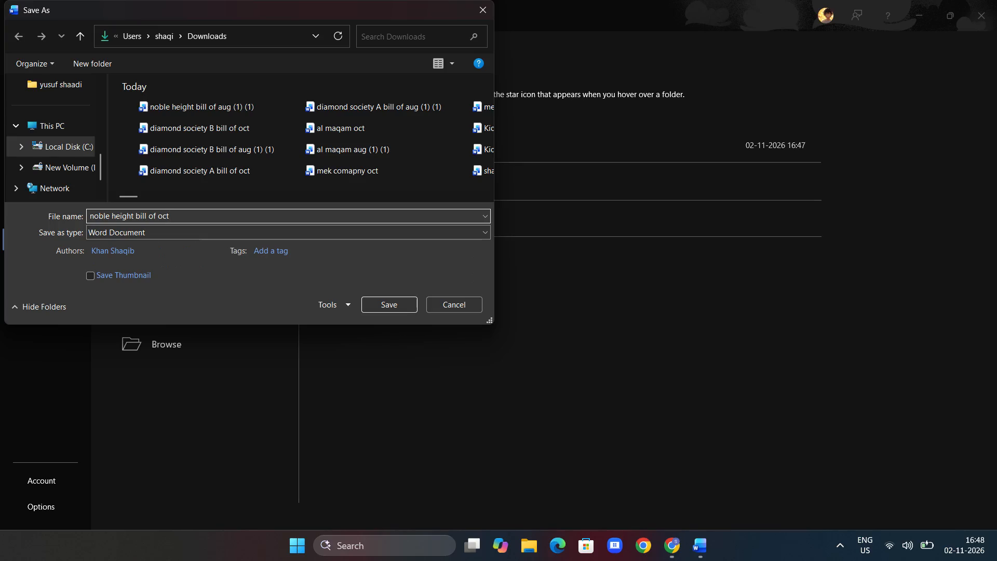
pyautogui.press('Return')
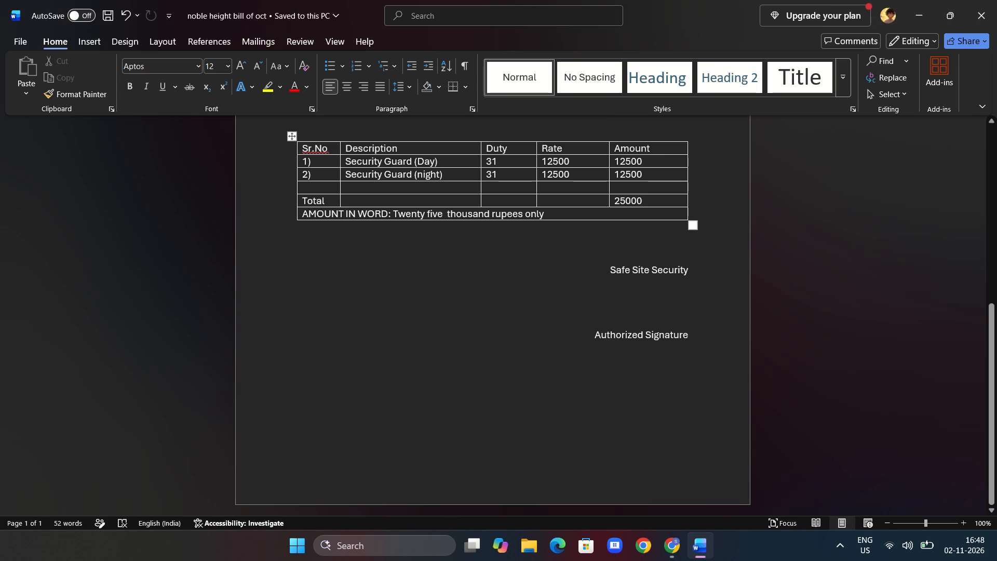
# Replace "Noble height housing" in the recipient line with "Shree residence", re-entering the "To" line above it.
pyautogui.scroll(2, 541, 270)
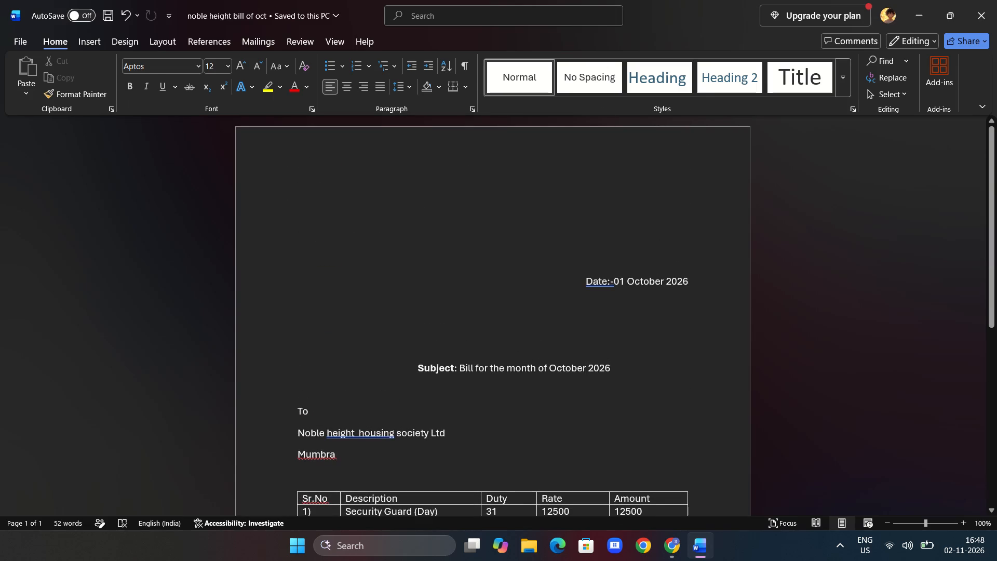
pyautogui.scroll(-1, 378, 365)
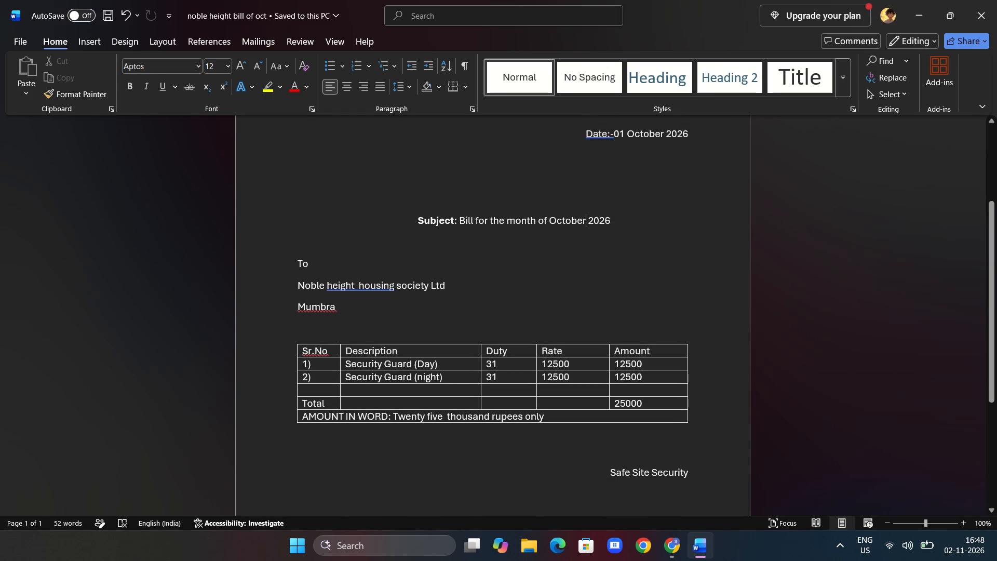
pyautogui.click(395, 286)
pyautogui.press('BackSpace')
pyautogui.press('BackSpace')
pyautogui.press('BackSpace')
pyautogui.press('BackSpace')
pyautogui.press('BackSpace')
pyautogui.press('BackSpace')
pyautogui.press('BackSpace')
pyautogui.press('BackSpace')
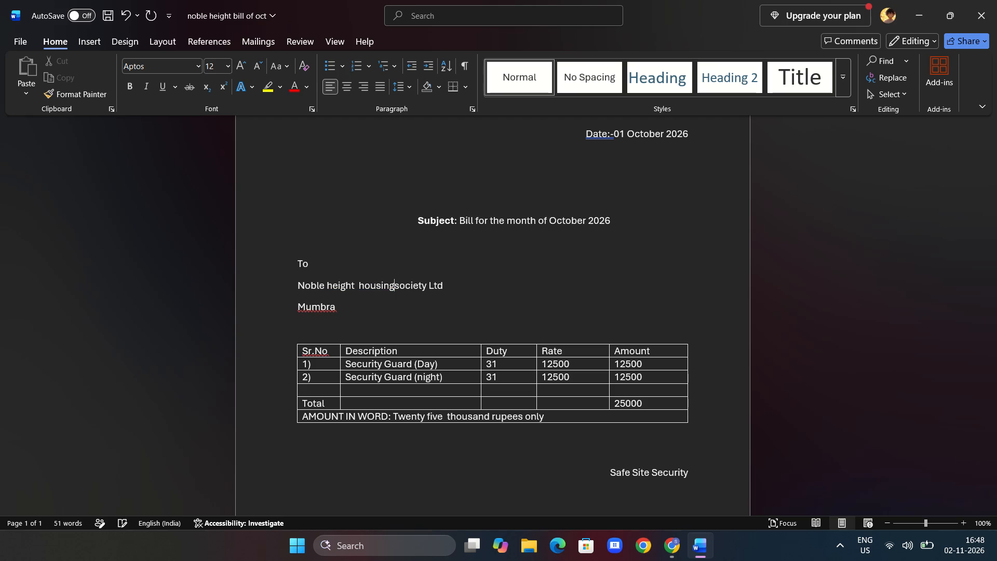
pyautogui.press('BackSpace')
pyautogui.press('BackSpace')
pyautogui.press('BackSpace')
pyautogui.press('BackSpace')
pyautogui.press('BackSpace')
pyautogui.press('BackSpace')
pyautogui.press('BackSpace')
pyautogui.press('BackSpace')
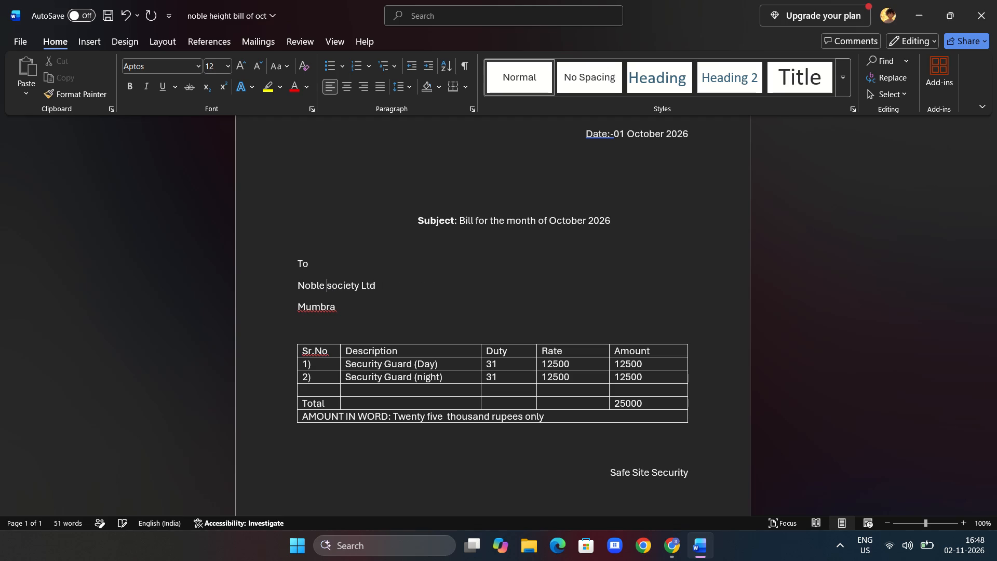
pyautogui.press('s')
pyautogui.press('BackSpace')
pyautogui.press('BackSpace')
pyautogui.press('BackSpace')
pyautogui.press('BackSpace')
pyautogui.press('BackSpace')
pyautogui.press('BackSpace')
pyautogui.press('BackSpace')
pyautogui.press('BackSpace')
pyautogui.press('BackSpace')
pyautogui.press('BackSpace')
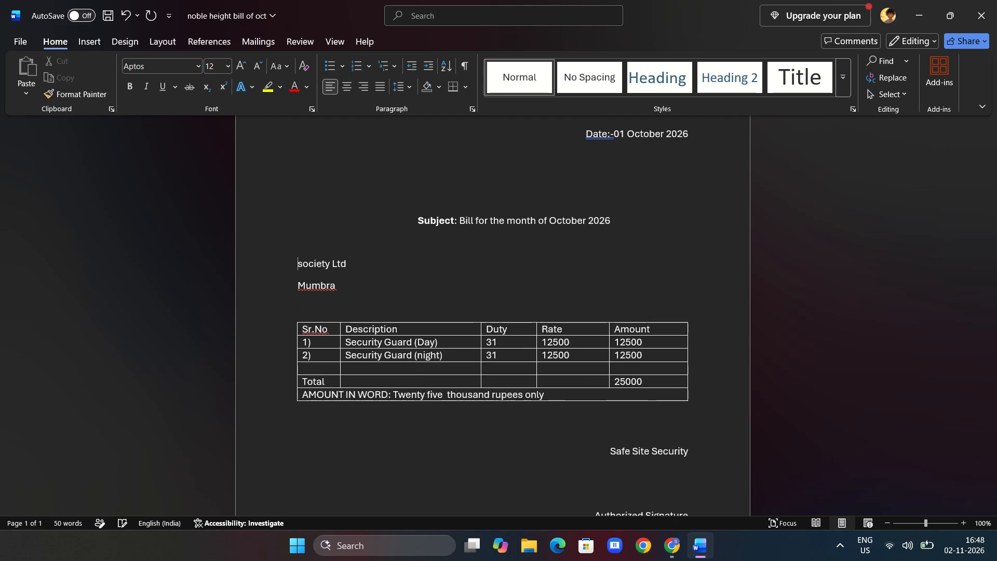
pyautogui.write('to')
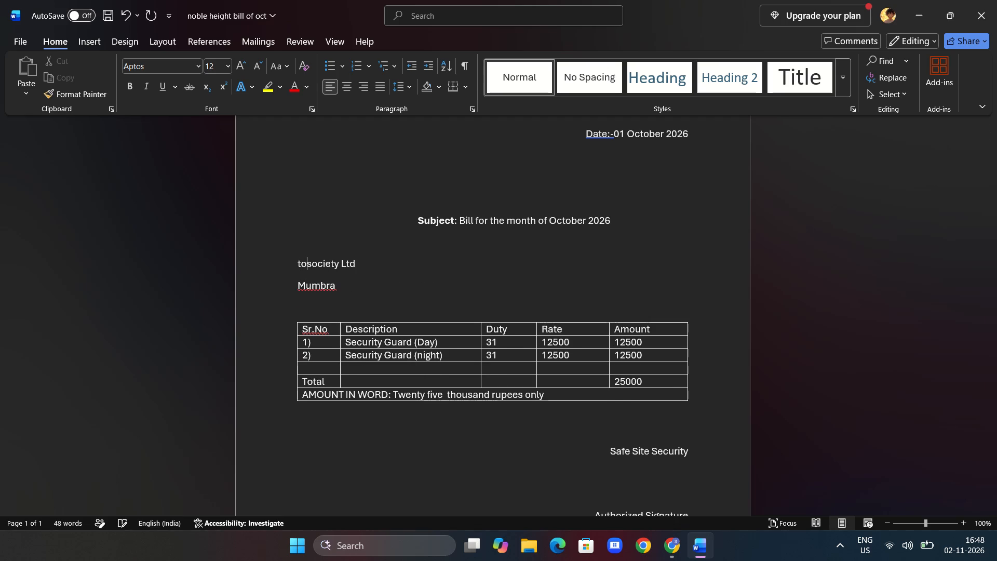
pyautogui.press('Return')
pyautogui.write('shree reside')
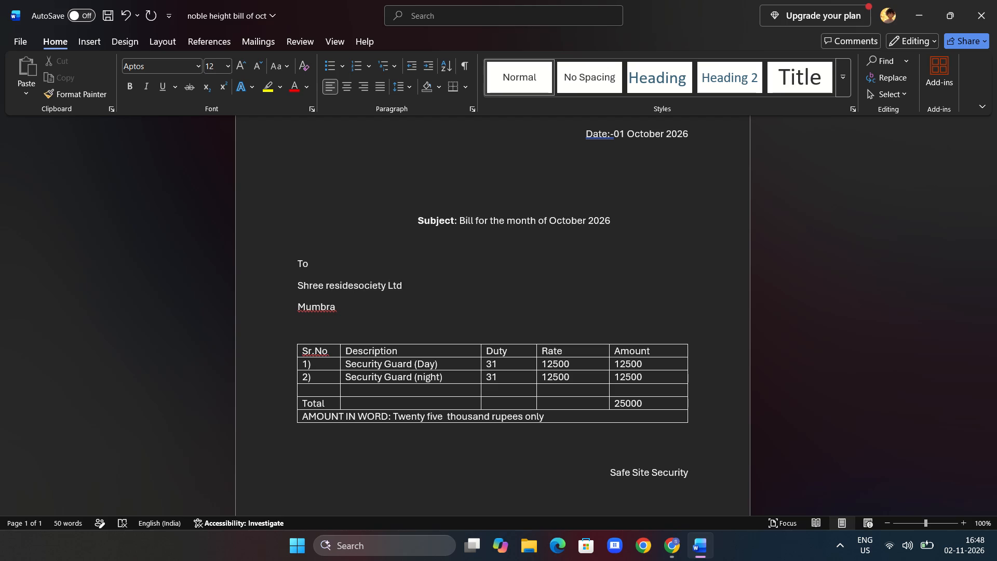
pyautogui.write('ceny')
pyautogui.press('space')
pyautogui.press('BackSpace')
pyautogui.press('BackSpace')
pyautogui.press('BackSpace')
pyautogui.press('space')
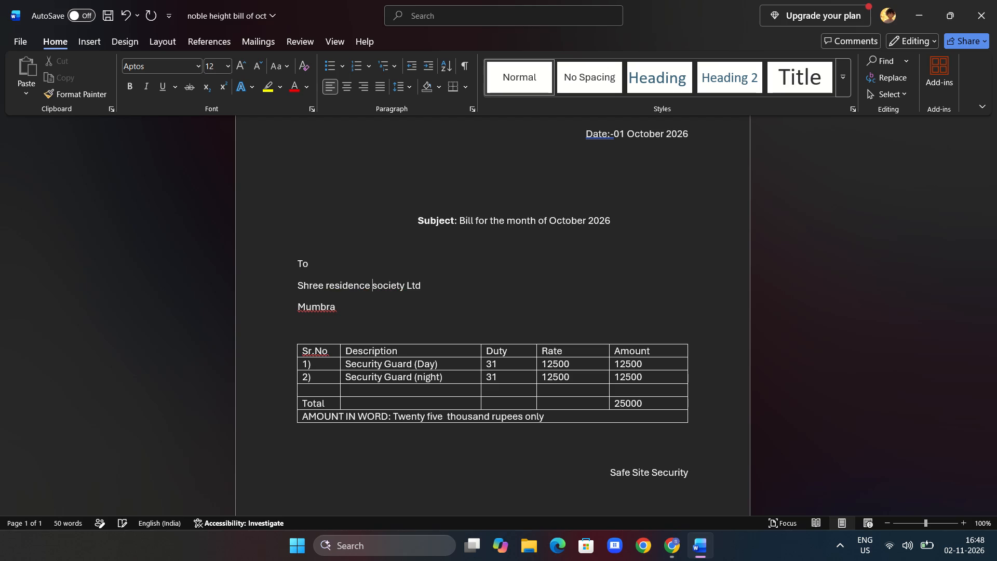
# Correct "residence" in the recipient line so the name reads "Shree residency society Ltd".
pyautogui.click(368, 286)
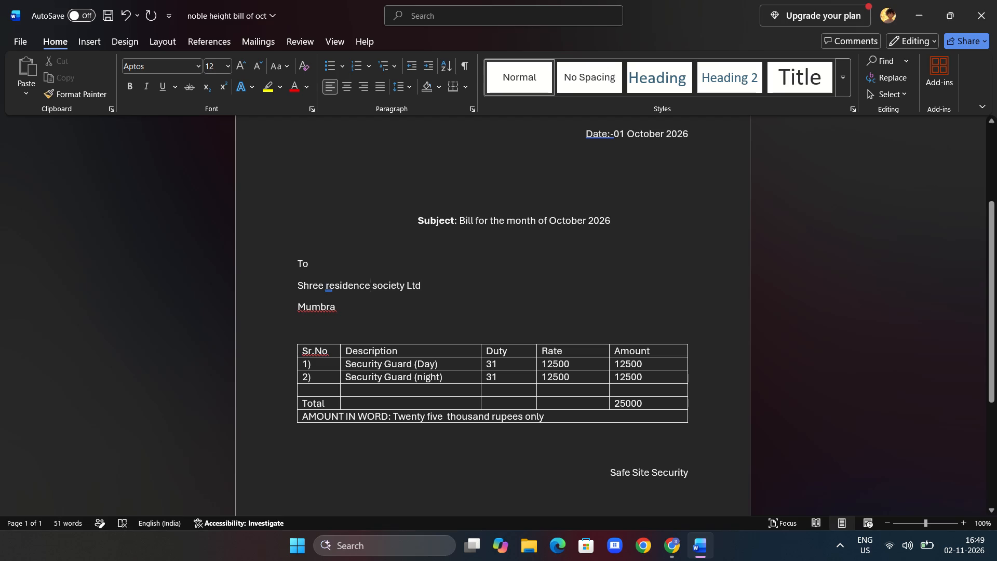
pyautogui.press('y')
pyautogui.press('space')
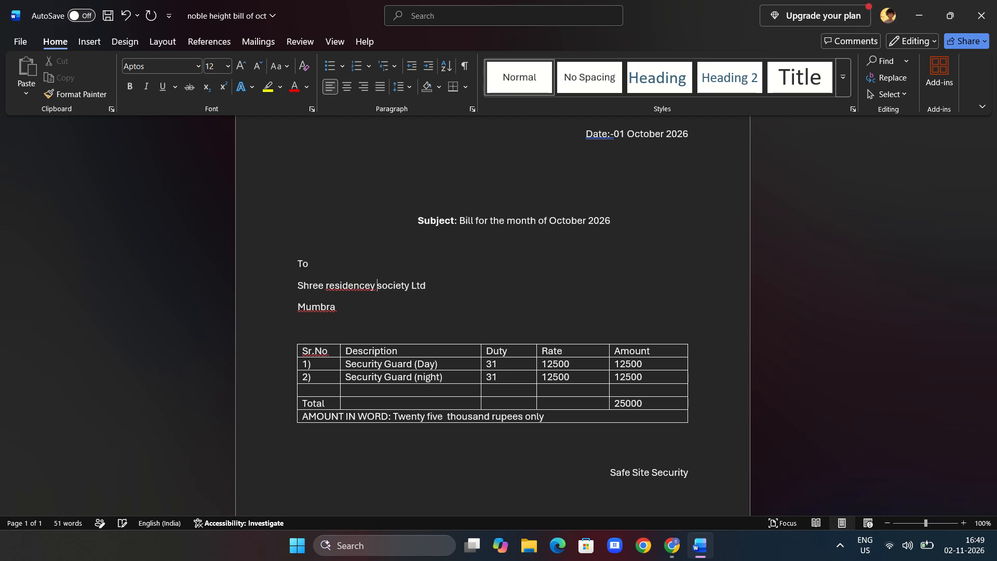
pyautogui.press('BackSpace')
pyautogui.press('Return')
pyautogui.press('BackSpace')
pyautogui.press('BackSpace')
pyautogui.press('BackSpace')
pyautogui.press('y')
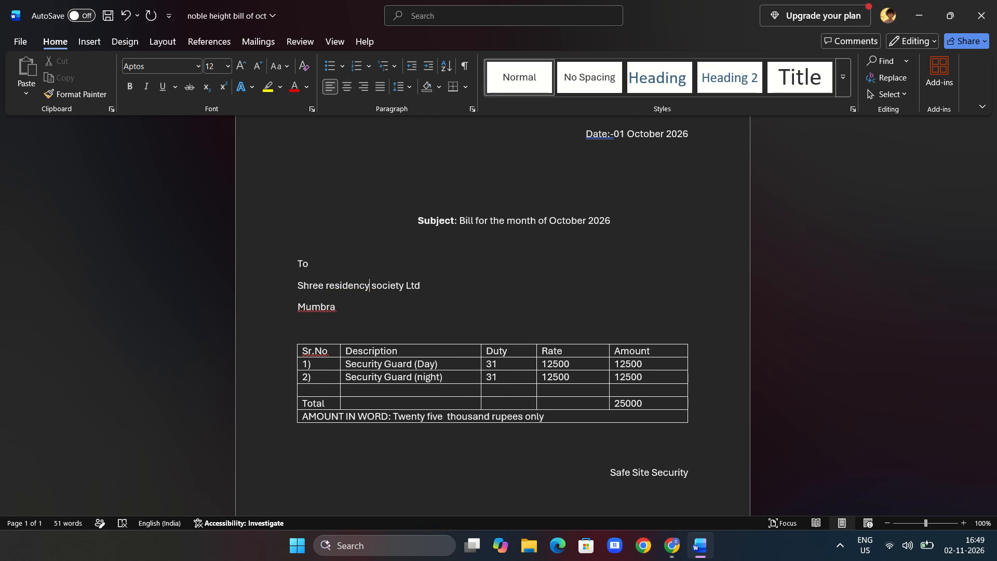
# Set the rate of the Security Guard (Day) row to 14000.
pyautogui.click(577, 363)
pyautogui.press('BackSpace')
pyautogui.press('BackSpace')
pyautogui.press('BackSpace')
pyautogui.press('BackSpace')
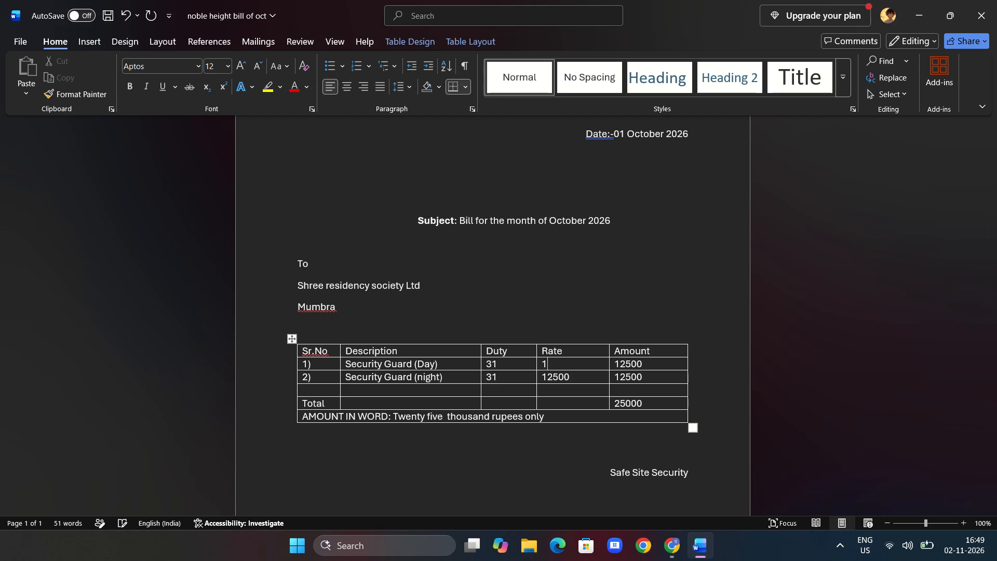
pyautogui.press('1')
pyautogui.press('BackSpace')
pyautogui.write('4000')
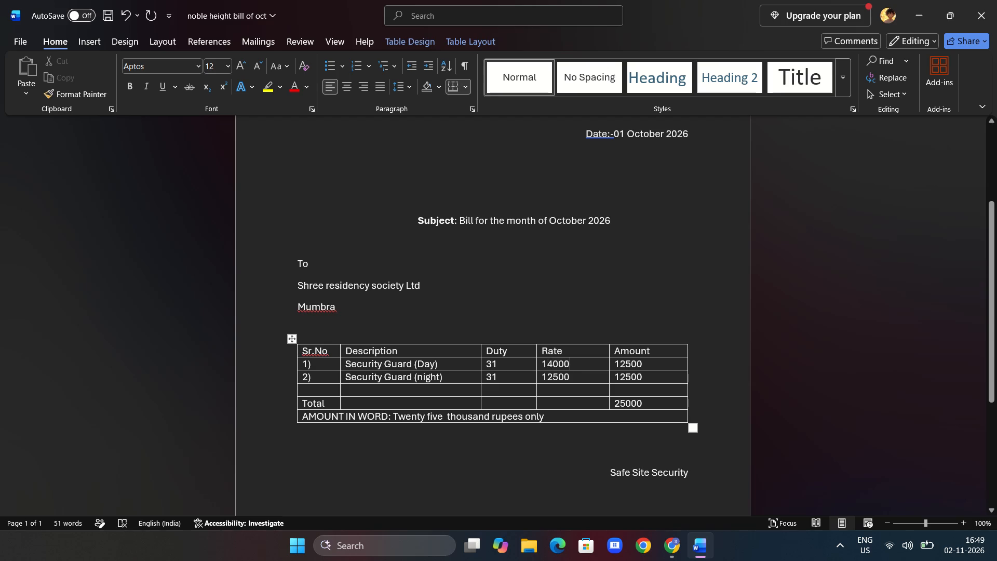
# Set the rate of the Security Guard (night) row to 14000.
pyautogui.click(576, 376)
pyautogui.press('BackSpace')
pyautogui.press('BackSpace')
pyautogui.press('BackSpace')
pyautogui.press('BackSpace')
pyautogui.write('4000')
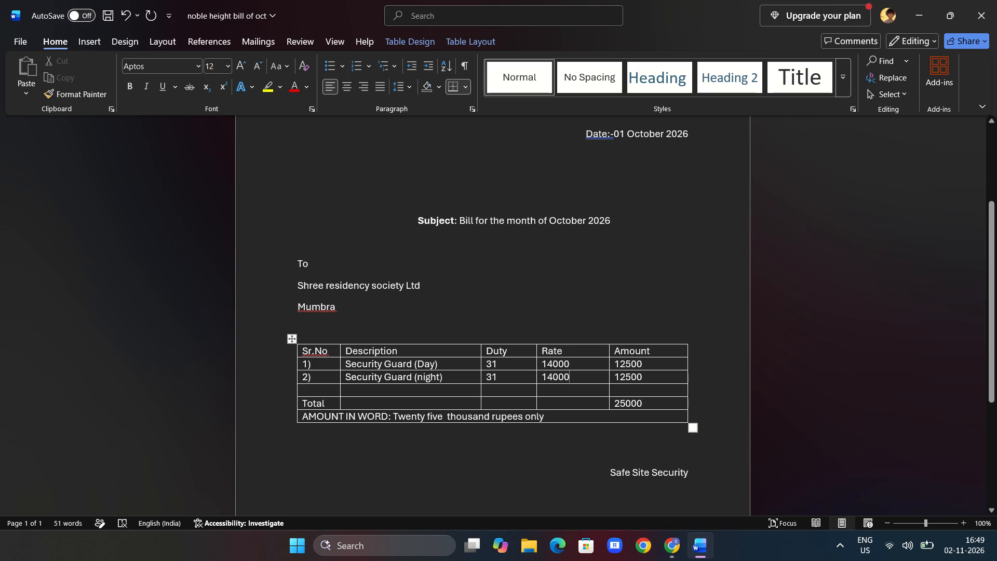
# Set the amounts of both the Security Guard (Day) and Security Guard (night) rows to 14000.
pyautogui.click(654, 368)
pyautogui.press('BackSpace')
pyautogui.press('BackSpace')
pyautogui.press('BackSpace')
pyautogui.press('BackSpace')
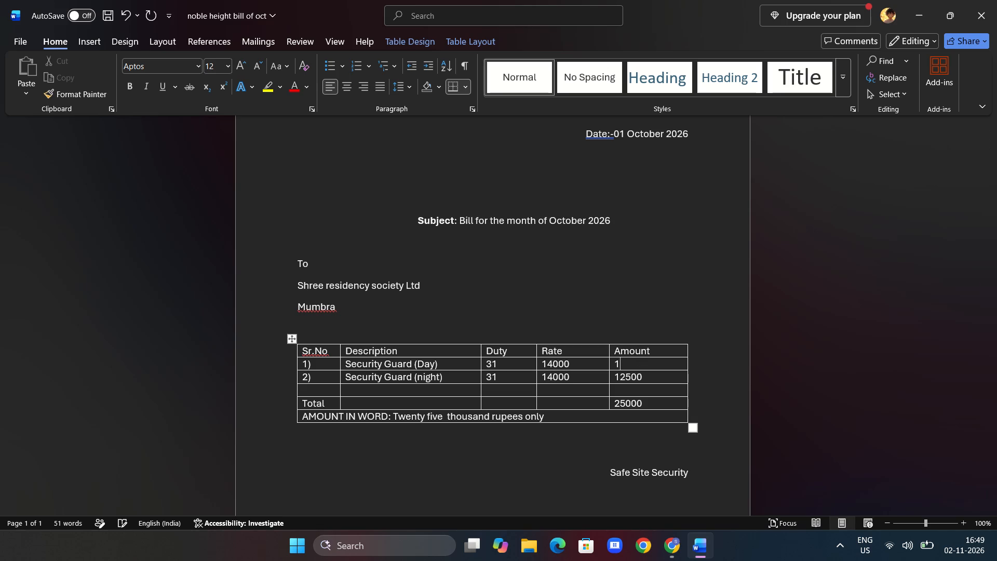
pyautogui.write('4000')
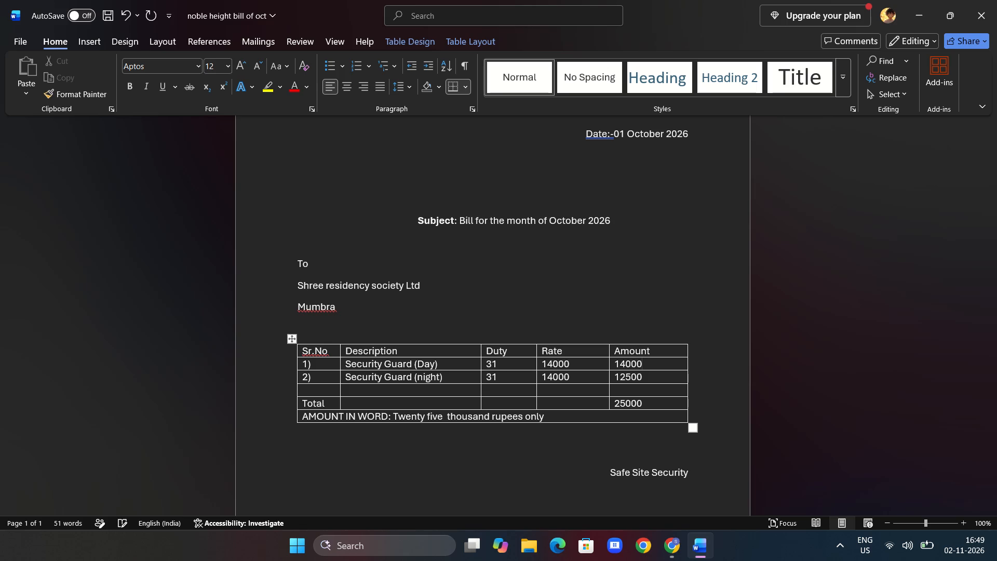
pyautogui.click(650, 375)
pyautogui.press('BackSpace')
pyautogui.press('BackSpace')
pyautogui.press('BackSpace')
pyautogui.press('BackSpace')
pyautogui.write('4000')
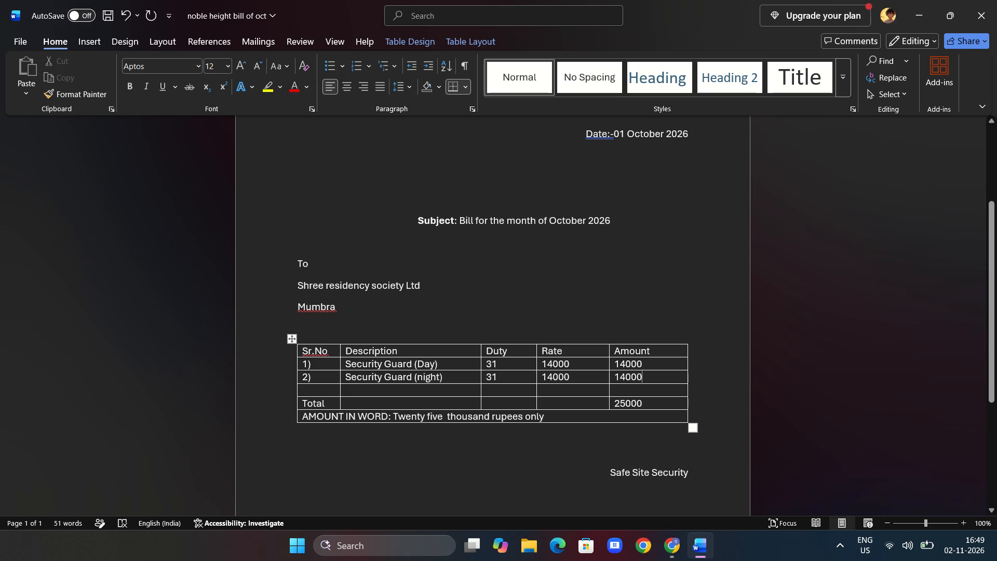
# Set the amount in the Total row of the bill table to 28000.
pyautogui.click(652, 402)
pyautogui.press('BackSpace')
pyautogui.press('BackSpace')
pyautogui.press('BackSpace')
pyautogui.press('BackSpace')
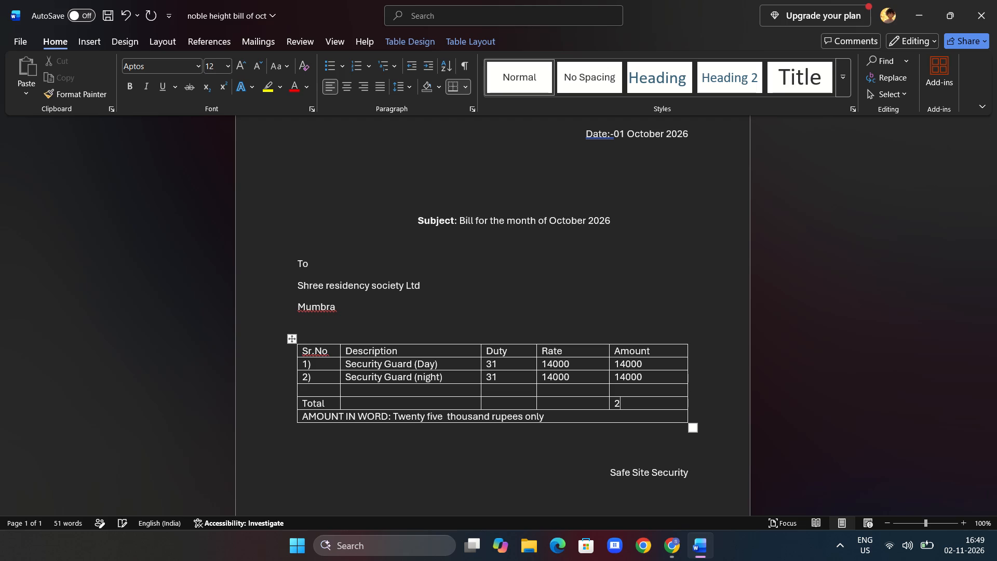
pyautogui.press('BackSpace')
pyautogui.write('28000')
# Change the amount in words below the total to read "Twenty eight thousand rupees only".
pyautogui.click(442, 415)
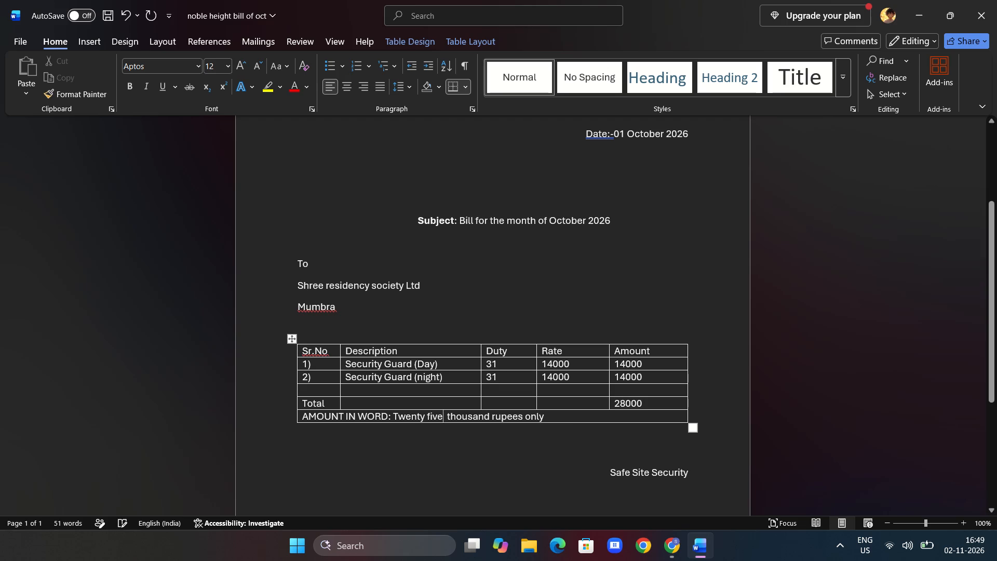
pyautogui.press('BackSpace')
pyautogui.press('BackSpace')
pyautogui.press('BackSpace')
pyautogui.press('BackSpace')
pyautogui.write('ei')
pyautogui.write('ght')
# Start saving the edited Shree residency society bill as a new copy with Save As.
pyautogui.scroll(1, 438, 268)
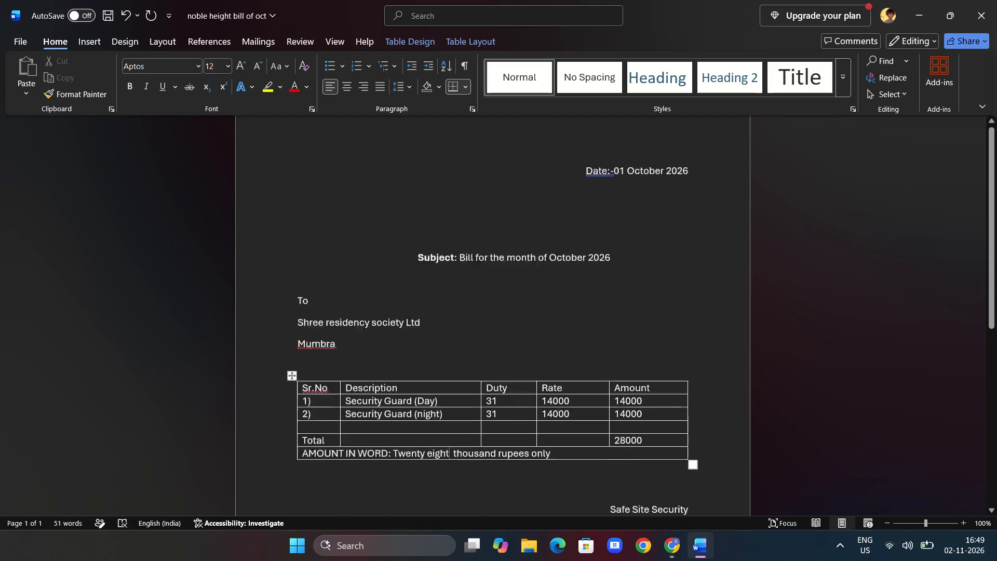
pyautogui.scroll(2, 438, 268)
pyautogui.click(22, 43)
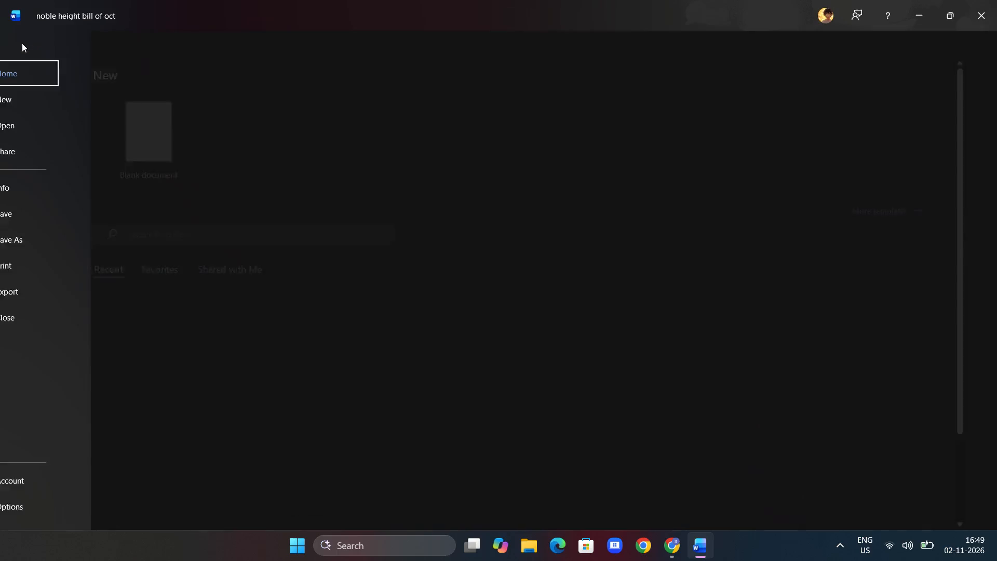
pyautogui.click(44, 245)
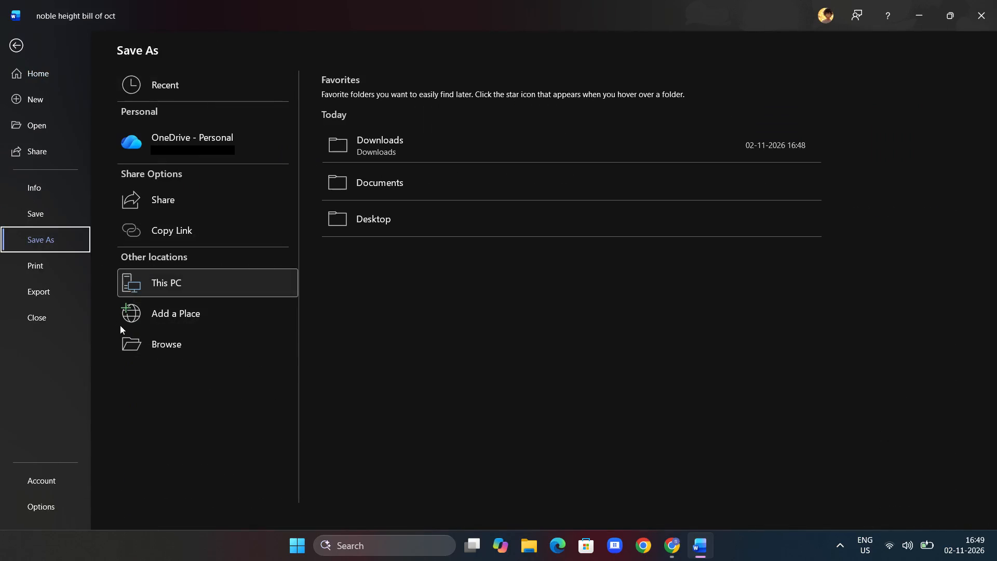
# Name the new copy of the bill in the Downloads folder, starting the file name with "shree residecy".
pyautogui.click(136, 337)
pyautogui.press('BackSpace')
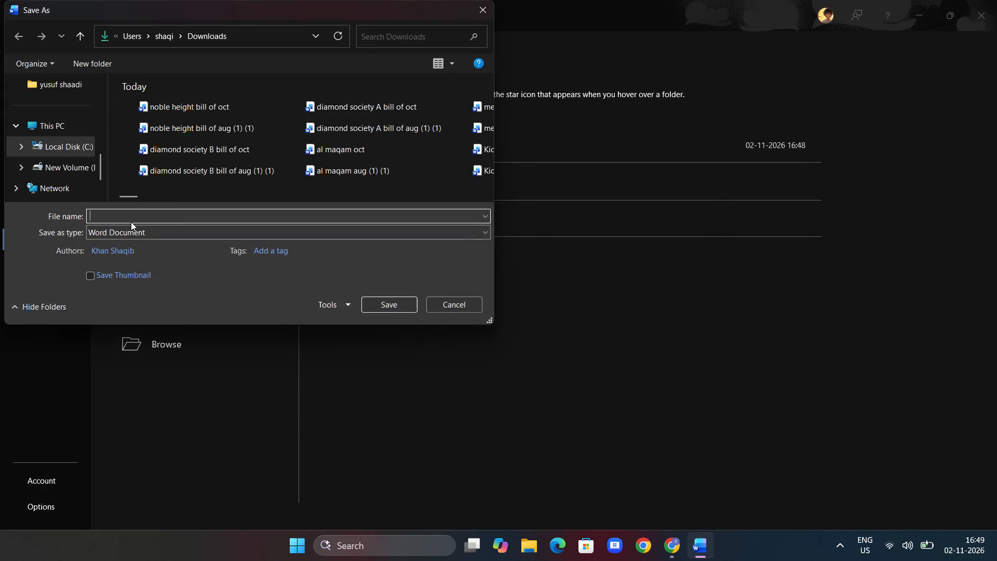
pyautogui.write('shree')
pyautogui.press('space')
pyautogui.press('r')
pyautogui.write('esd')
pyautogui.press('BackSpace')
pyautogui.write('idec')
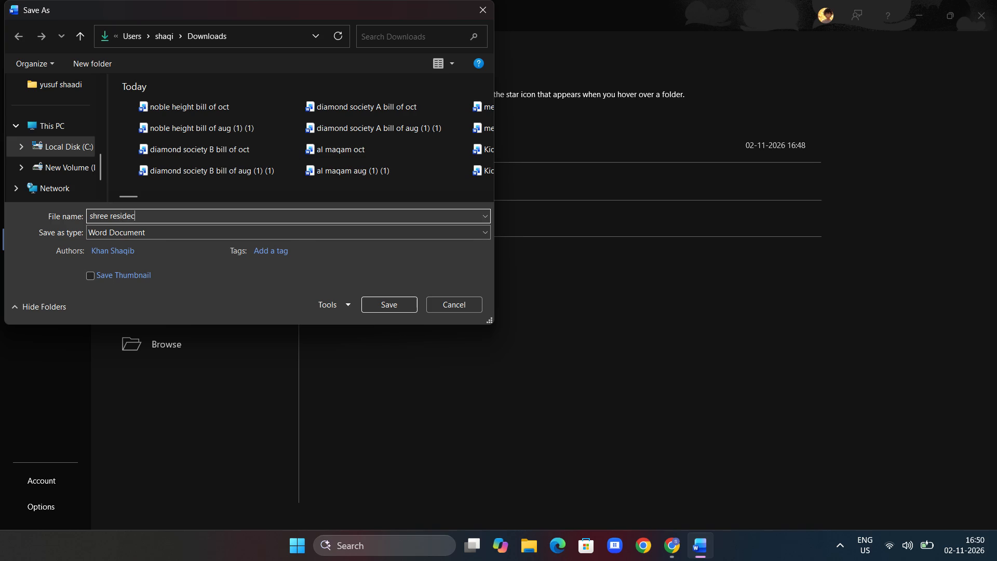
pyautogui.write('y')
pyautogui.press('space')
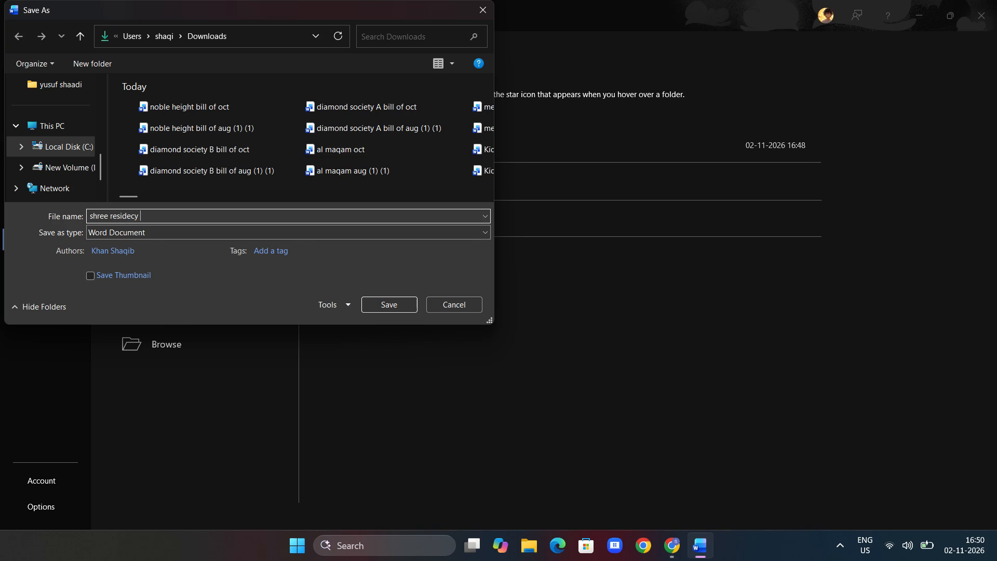
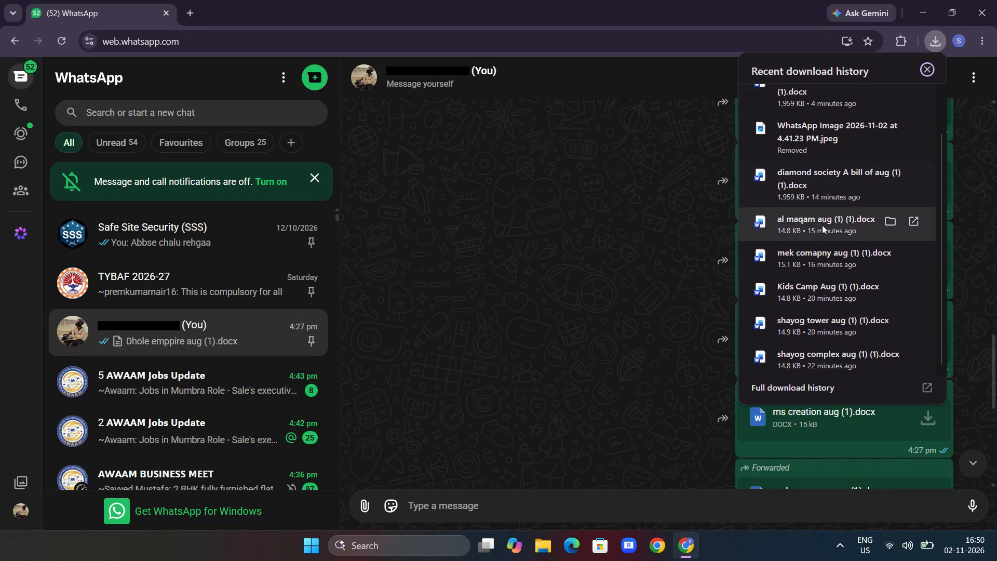
# Open the downloaded document "al maqam aug (1) (1).docx" in Word from the browser's recent downloads.
pyautogui.click(821, 226)
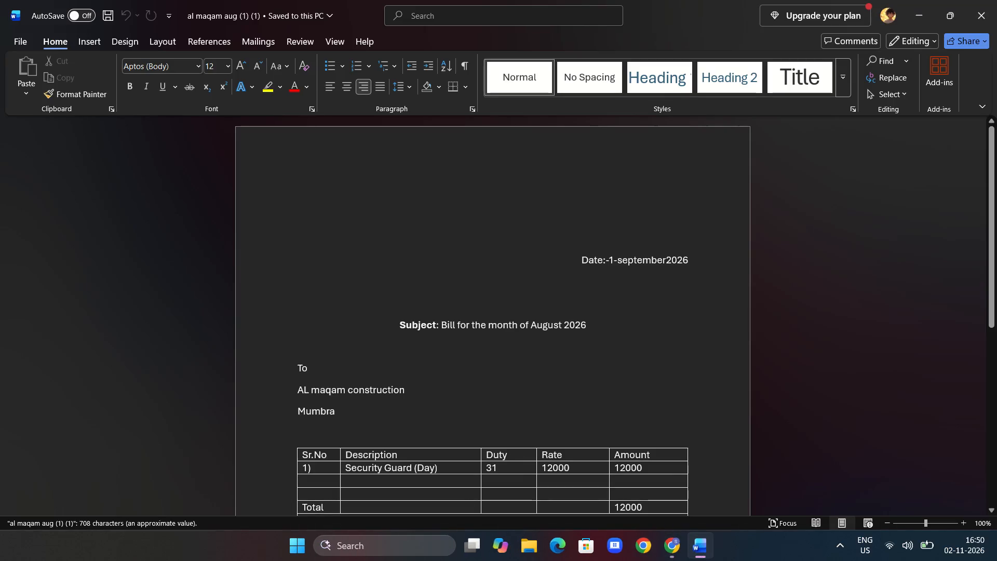
# Clear the recipient name "AL maqam construction" from the line between "To" and "Mumbra" in the bill.
pyautogui.click(411, 390)
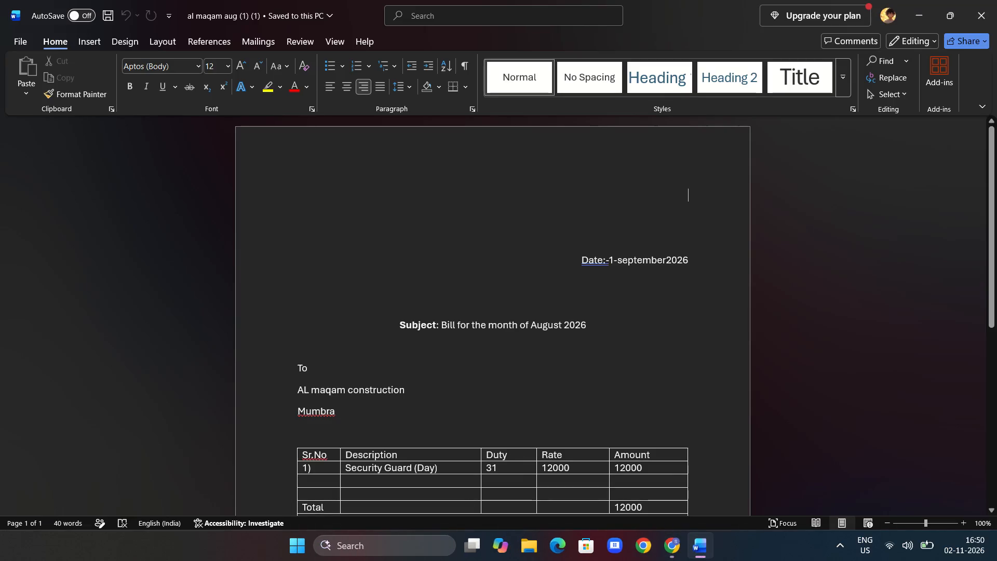
pyautogui.press('BackSpace')
pyautogui.press('BackSpace')
pyautogui.press('BackSpace')
pyautogui.press('BackSpace')
pyautogui.press('BackSpace')
pyautogui.press('BackSpace')
pyautogui.press('BackSpace')
pyautogui.press('BackSpace')
pyautogui.press('BackSpace')
pyautogui.press('BackSpace')
pyautogui.press('BackSpace')
pyautogui.press('BackSpace')
pyautogui.press('BackSpace')
pyautogui.press('BackSpace')
pyautogui.press('BackSpace')
pyautogui.press('BackSpace')
pyautogui.press('BackSpace')
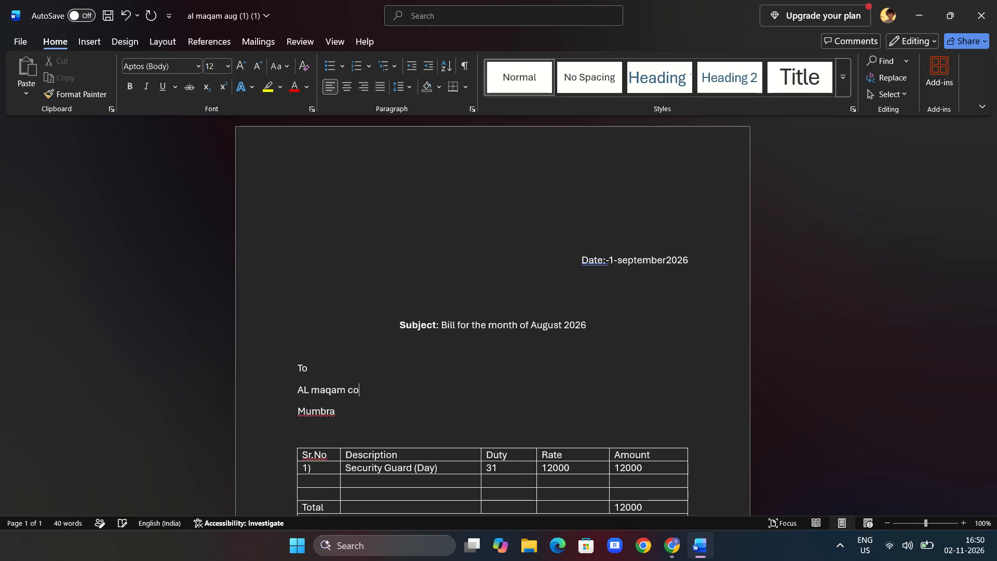
pyautogui.press('BackSpace')
pyautogui.press('BackSpace')
pyautogui.press('BackSpace')
pyautogui.press('BackSpace')
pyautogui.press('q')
pyautogui.press('BackSpace')
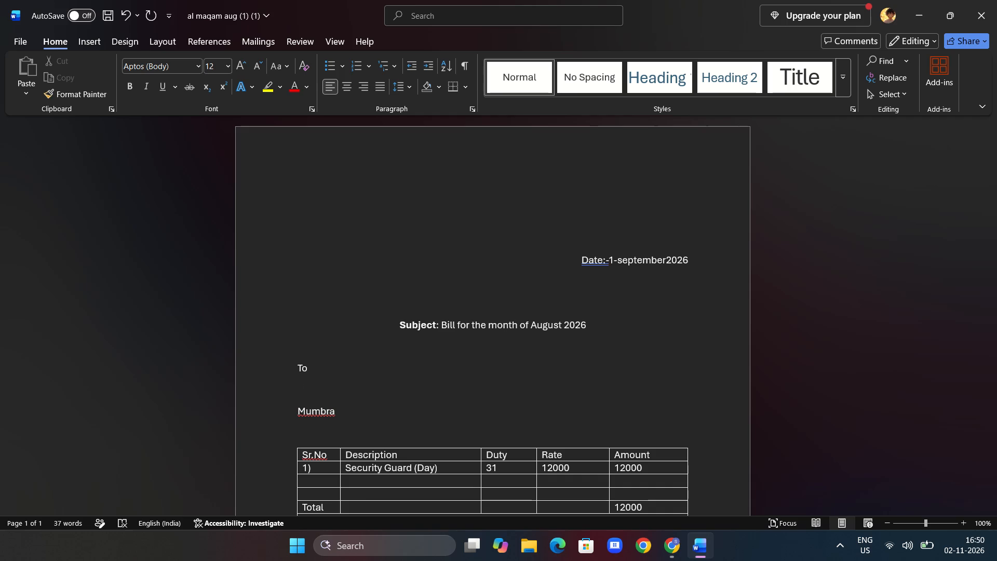
# Enter "Queens hospital," as the recipient on the empty line below "To".
pyautogui.write('QY')
pyautogui.press('BackSpace')
pyautogui.write('UEENS')
pyautogui.press('BackSpace')
pyautogui.press('space')
pyautogui.write('HOSP')
pyautogui.press('BackSpace')
pyautogui.press('BackSpace')
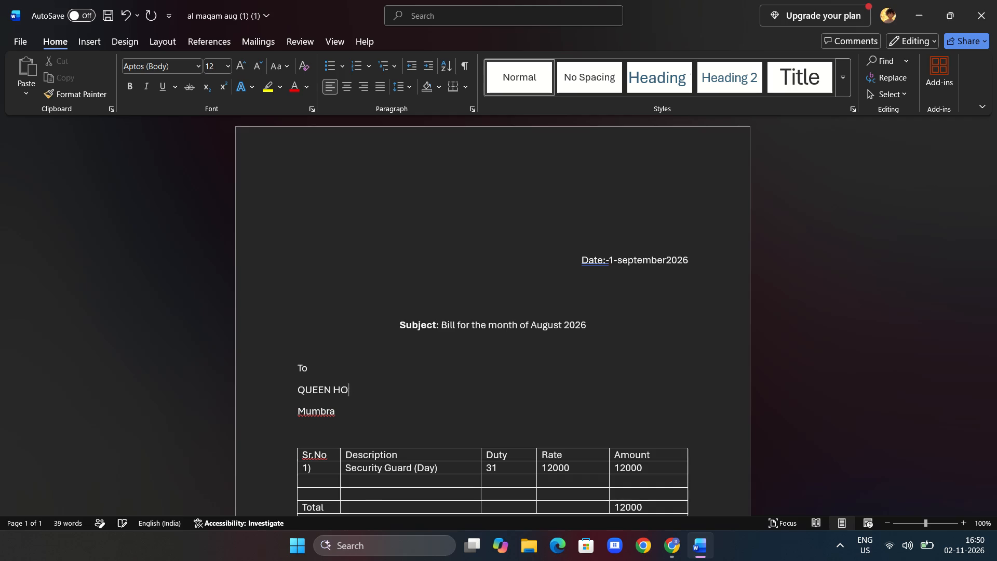
pyautogui.press('BackSpace')
pyautogui.press('BackSpace')
pyautogui.press('BackSpace')
pyautogui.press('BackSpace')
pyautogui.press('BackSpace')
pyautogui.press('BackSpace')
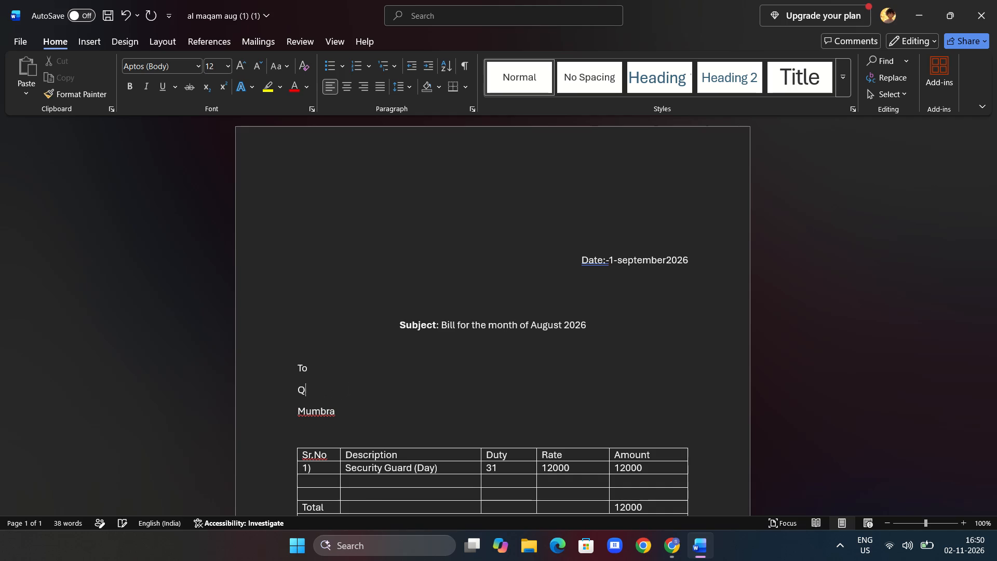
pyautogui.write('ueens hospital')
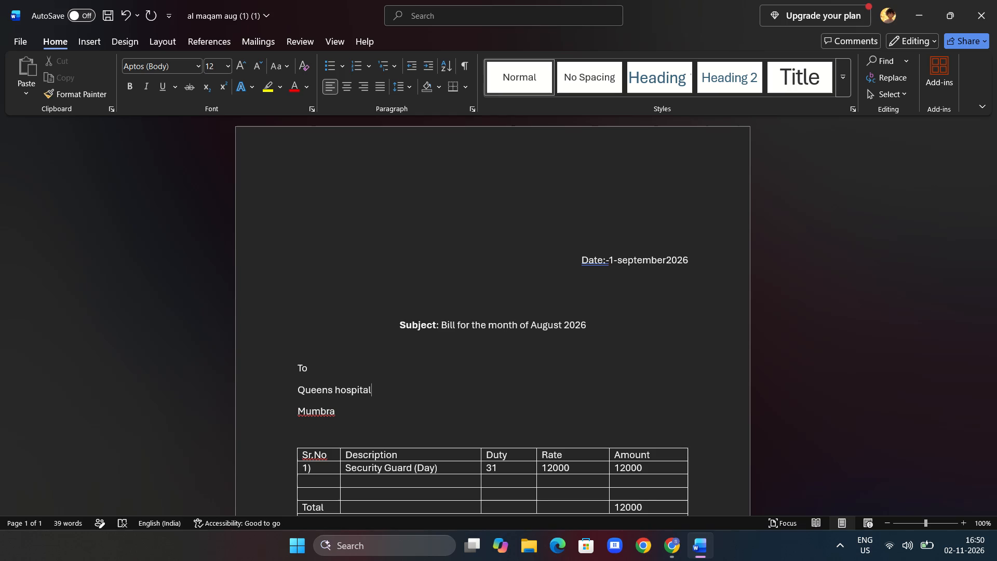
pyautogui.press(',')
# Replace the location Mumbra below the recipient name with "kalyanphata".
pyautogui.click(334, 409)
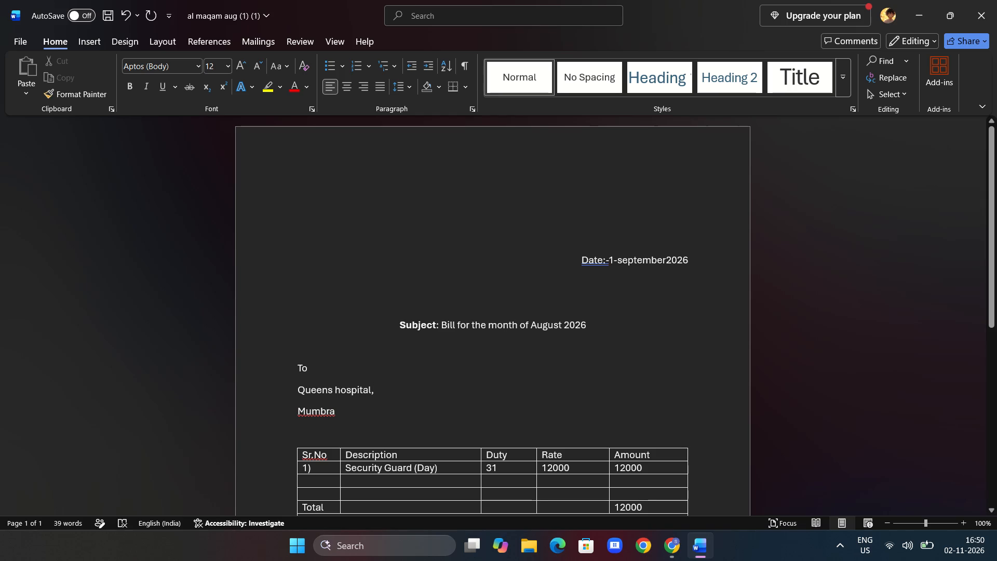
pyautogui.press('BackSpace')
pyautogui.press('BackSpace')
pyautogui.press('BackSpace')
pyautogui.press('BackSpace')
pyautogui.press('BackSpace')
pyautogui.press('BackSpace')
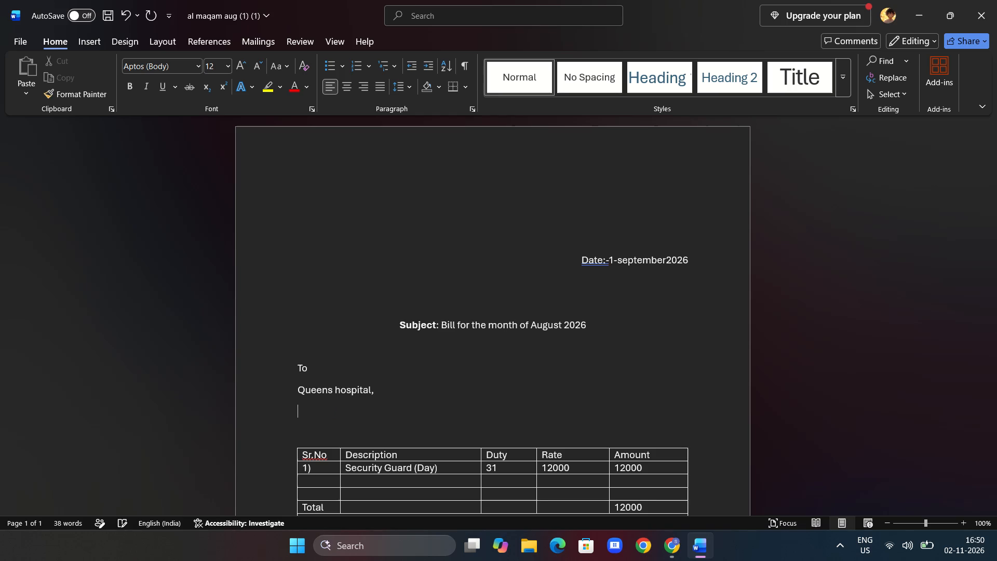
pyautogui.write('kal')
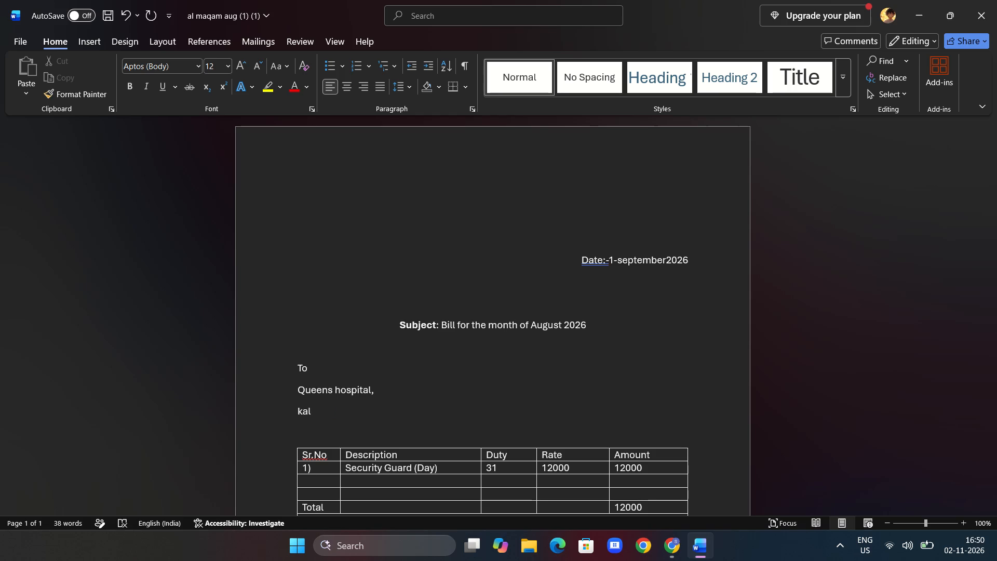
pyautogui.write('yan')
pyautogui.write('phata')
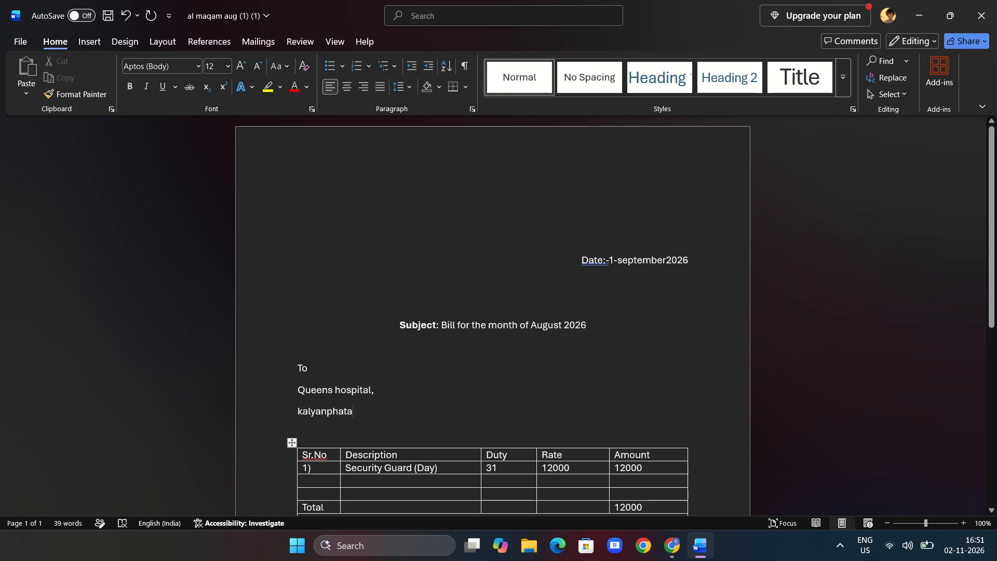
# Set both the rate and the amount in the Security Guard (Day) row to 15500.
pyautogui.scroll(-1, 562, 465)
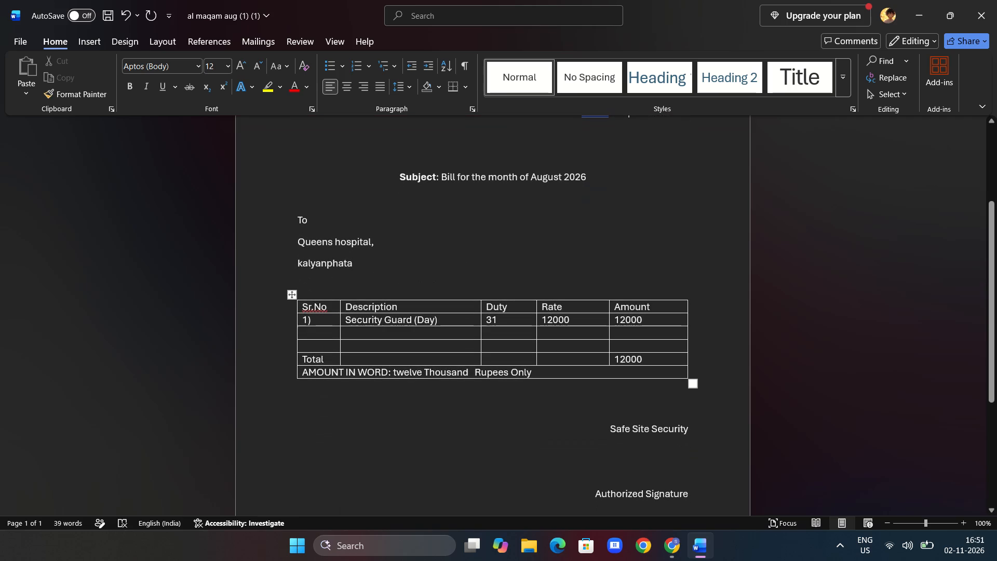
pyautogui.click(572, 318)
pyautogui.press('BackSpace')
pyautogui.press('BackSpace')
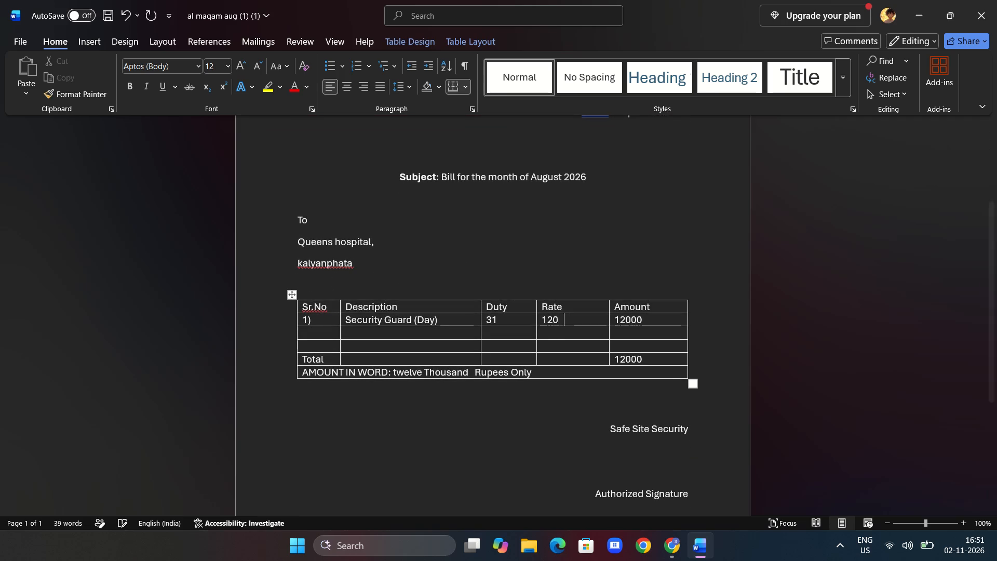
pyautogui.press('BackSpace')
pyautogui.press('BackSpace')
pyautogui.press('5')
pyautogui.write('500')
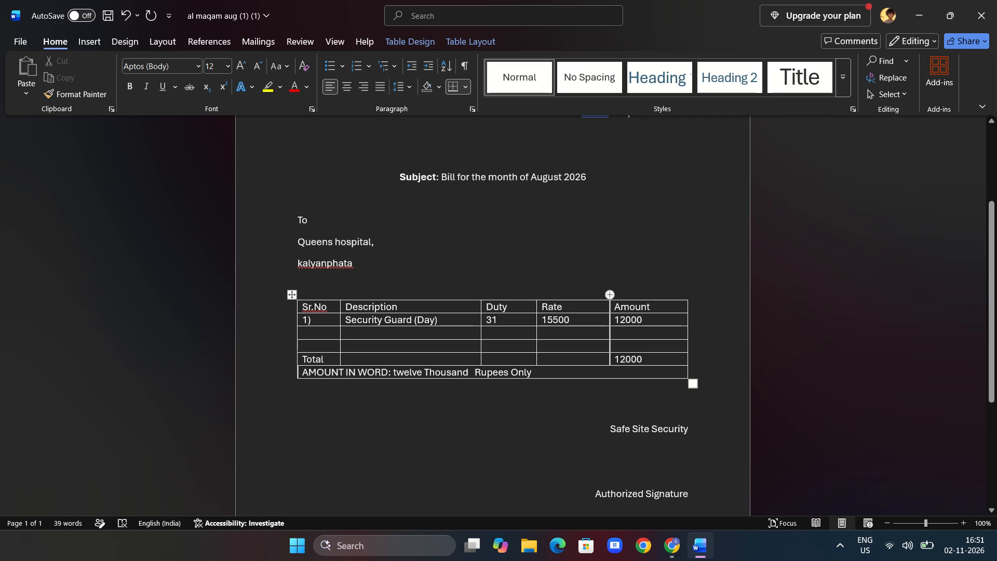
pyautogui.click(667, 325)
pyautogui.press('BackSpace')
pyautogui.press('BackSpace')
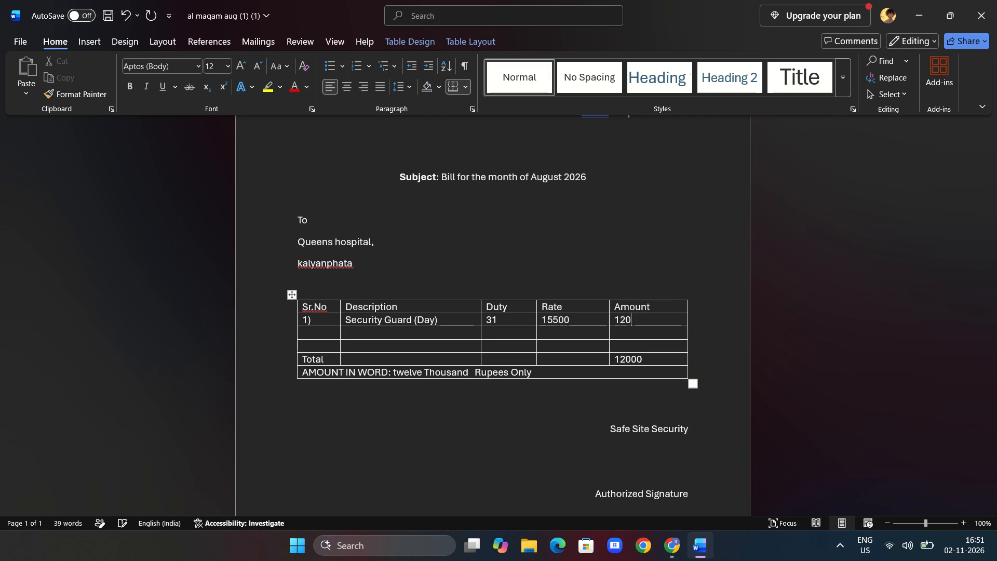
pyautogui.press('BackSpace')
pyautogui.press('BackSpace')
pyautogui.write('5500')
# Set the amount in the Total row of the bill table to 15500.
pyautogui.click(664, 361)
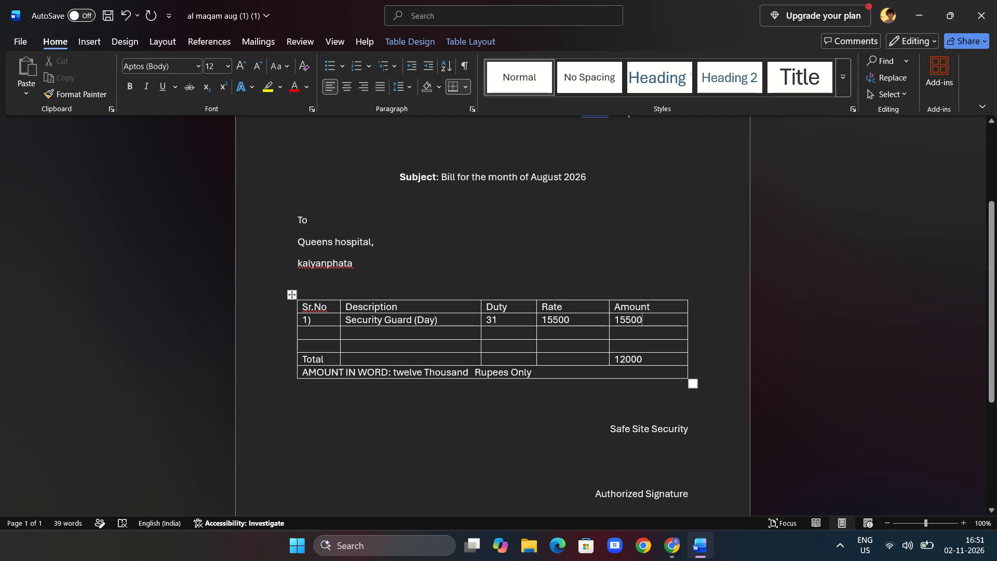
pyautogui.press('BackSpace')
pyautogui.press('BackSpace')
pyautogui.press('BackSpace')
pyautogui.press('BackSpace')
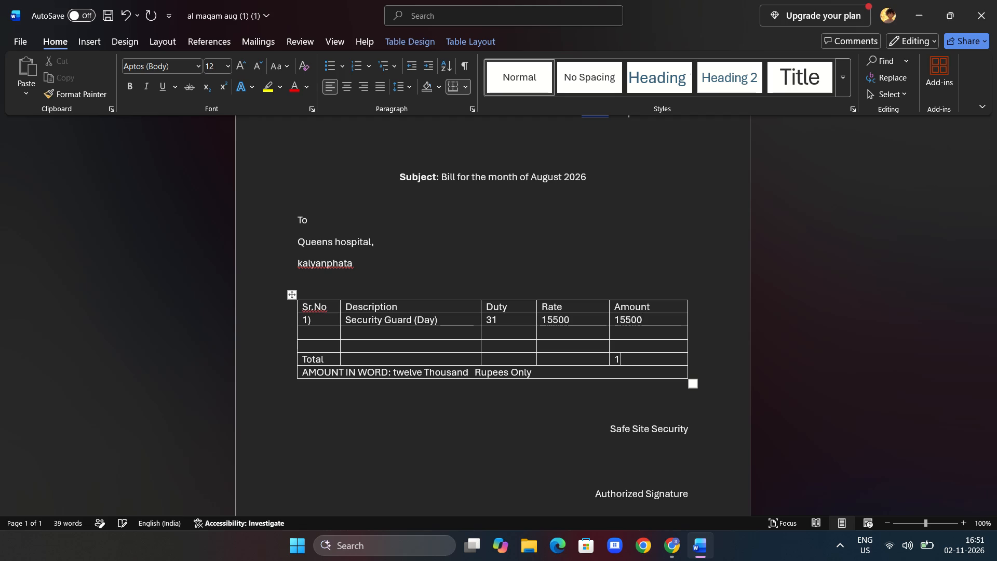
pyautogui.write('55')
pyautogui.write('00')
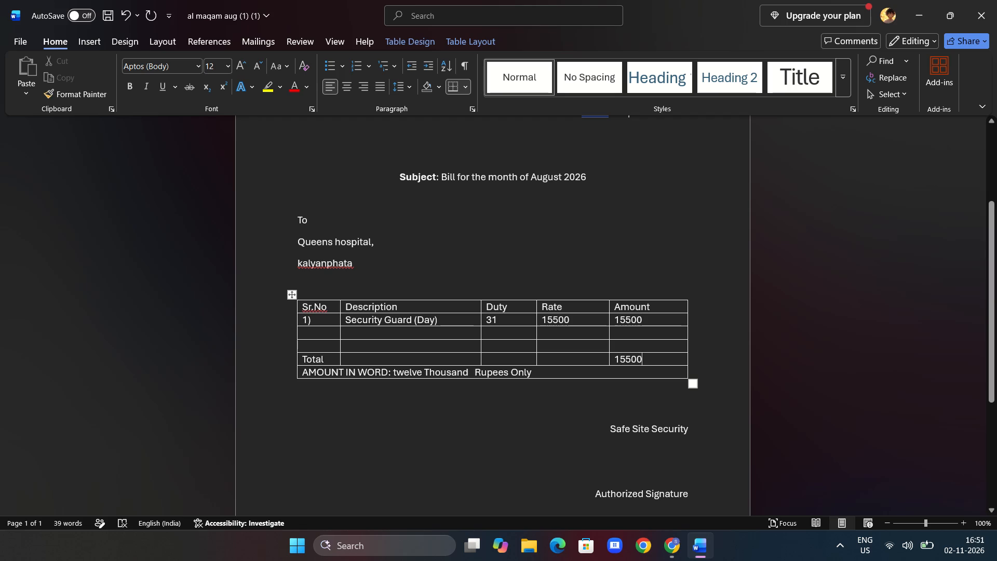
# In the amount-in-words row, remove the extra space before "Rupees" and replace "twelve" with "Fifteen".
pyautogui.click(470, 371)
pyautogui.click(472, 370)
pyautogui.press('BackSpace')
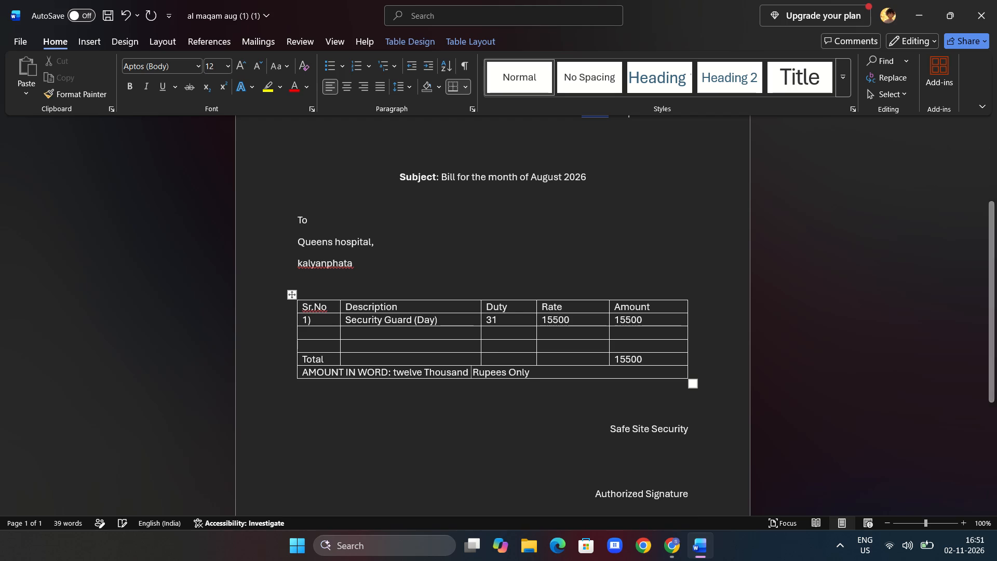
pyautogui.click(423, 373)
pyautogui.press('BackSpace')
pyautogui.press('BackSpace')
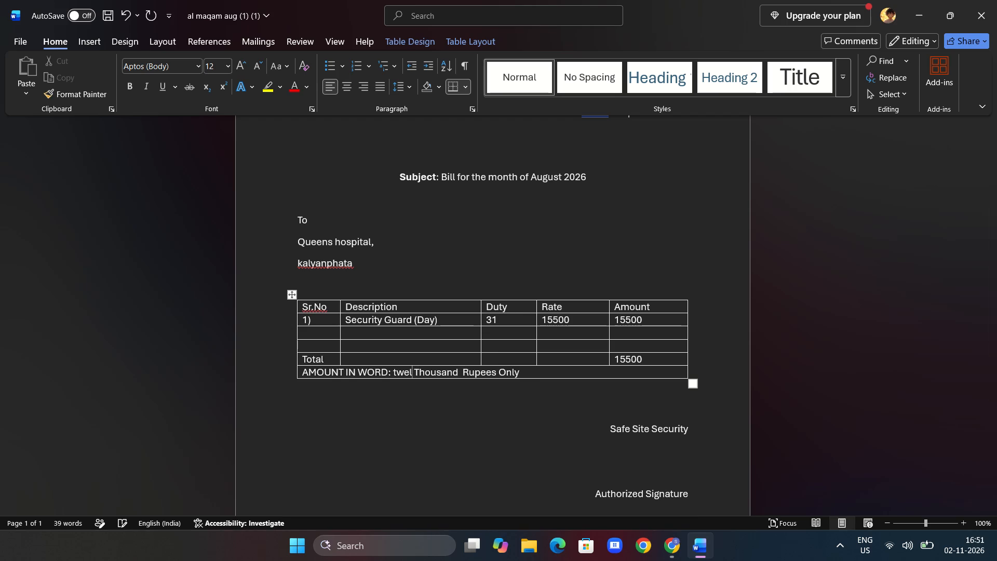
pyautogui.press('BackSpace')
pyautogui.press('BackSpace')
pyautogui.press('BackSpace')
pyautogui.press('BackSpace')
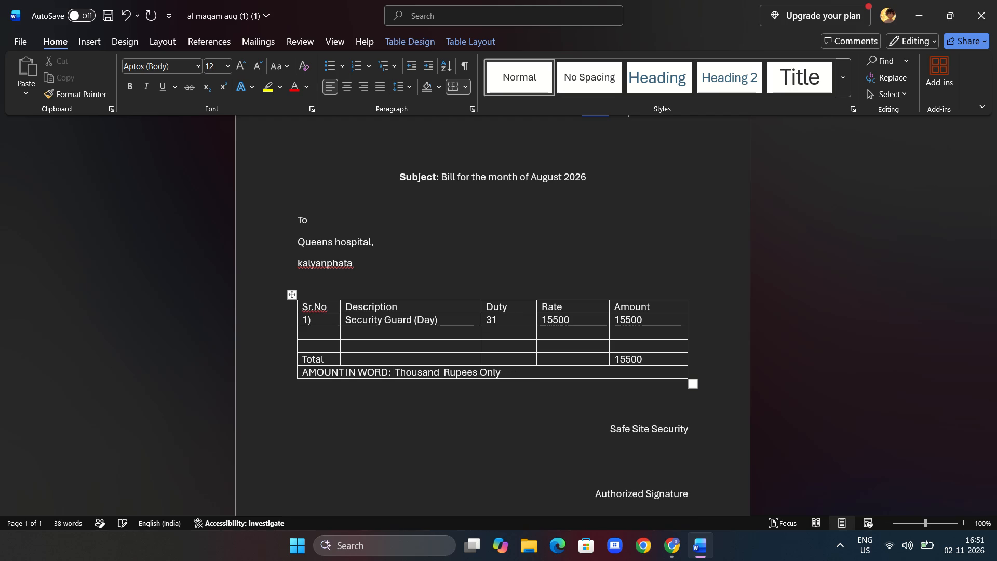
pyautogui.write('fifteen')
pyautogui.press('BackSpace')
pyautogui.press('BackSpace')
pyautogui.press('BackSpace')
pyautogui.press('BackSpace')
pyautogui.press('BackSpace')
pyautogui.press('BackSpace')
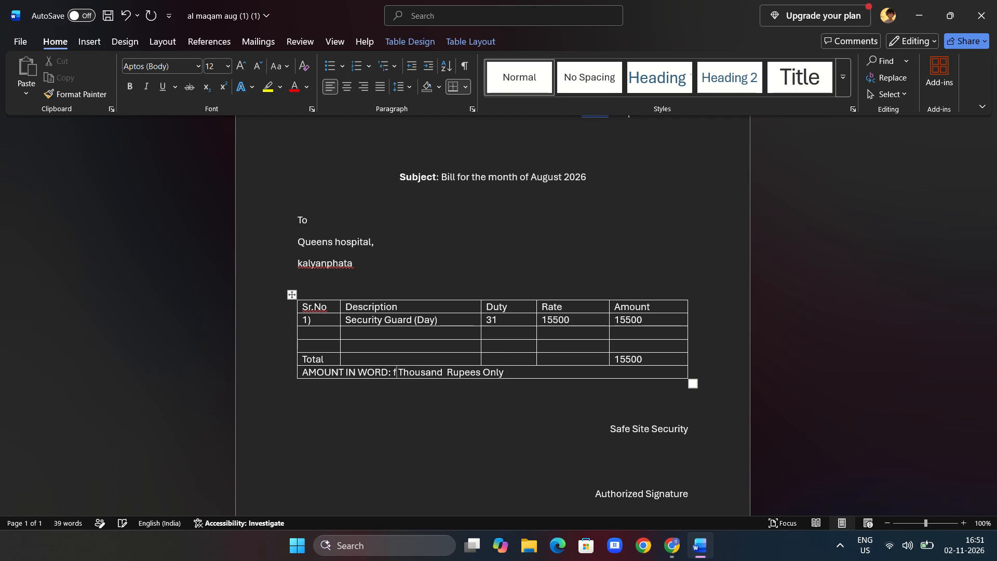
pyautogui.press('BackSpace')
pyautogui.hotkey('shift', 'f')
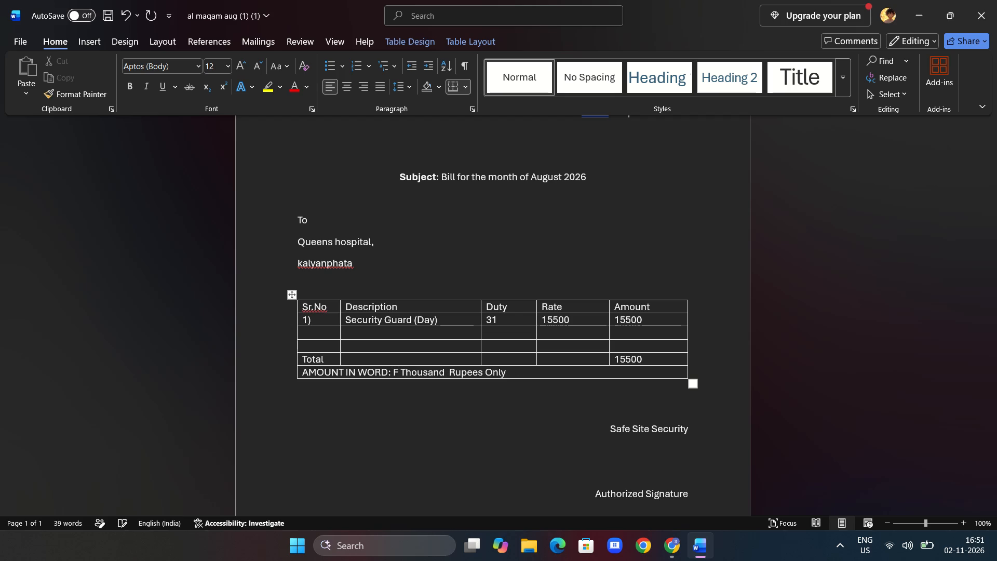
pyautogui.write('ifteen')
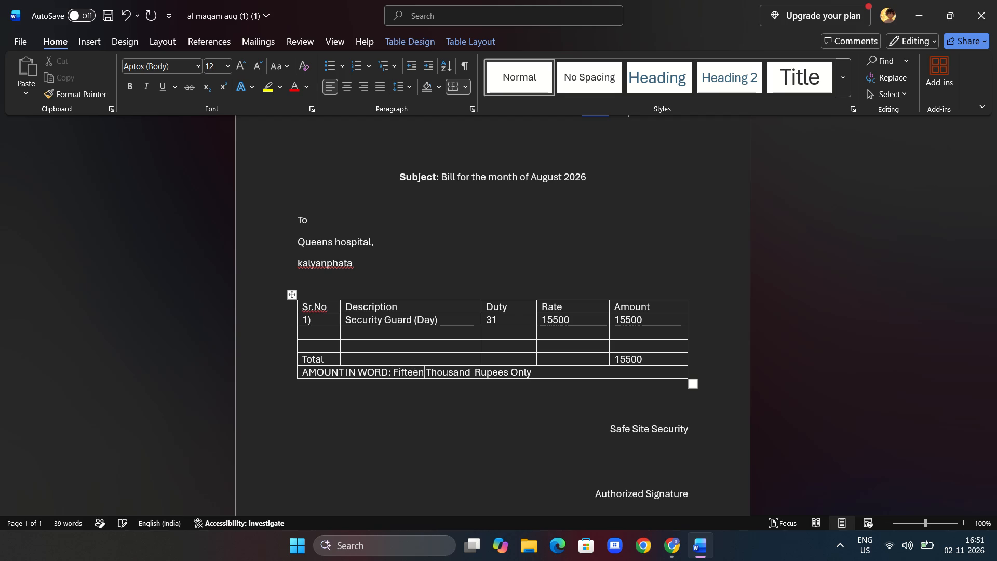
# Insert "Five Hundred" between "Thousand" and "Rupees Only" in the amount-in-words row.
pyautogui.click(472, 372)
pyautogui.write('Five')
pyautogui.press('space')
pyautogui.hotkey('shift', 'h')
pyautogui.write('undred')
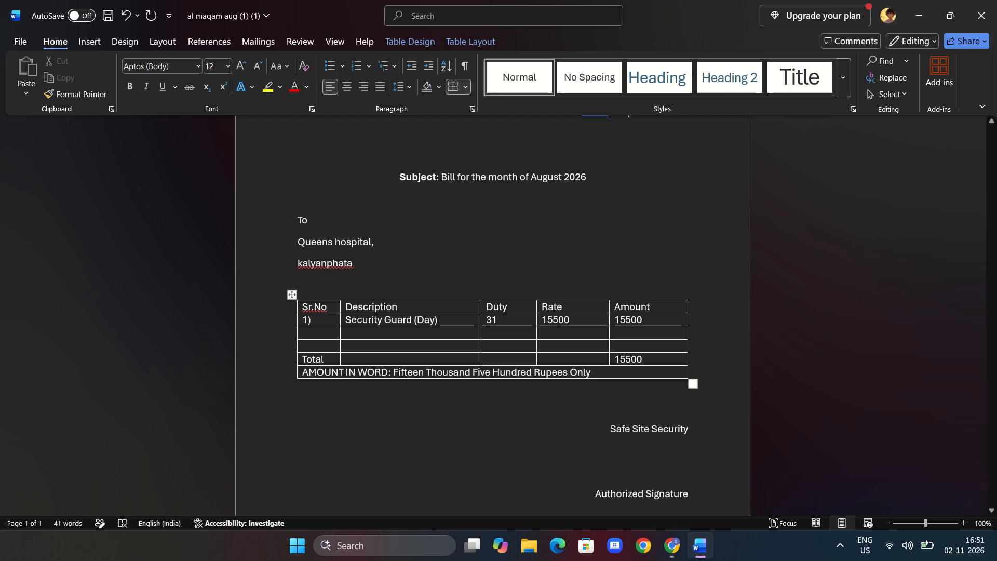
# Change the bill date at the top of the document to 31 October 2026.
pyautogui.scroll(1, 424, 184)
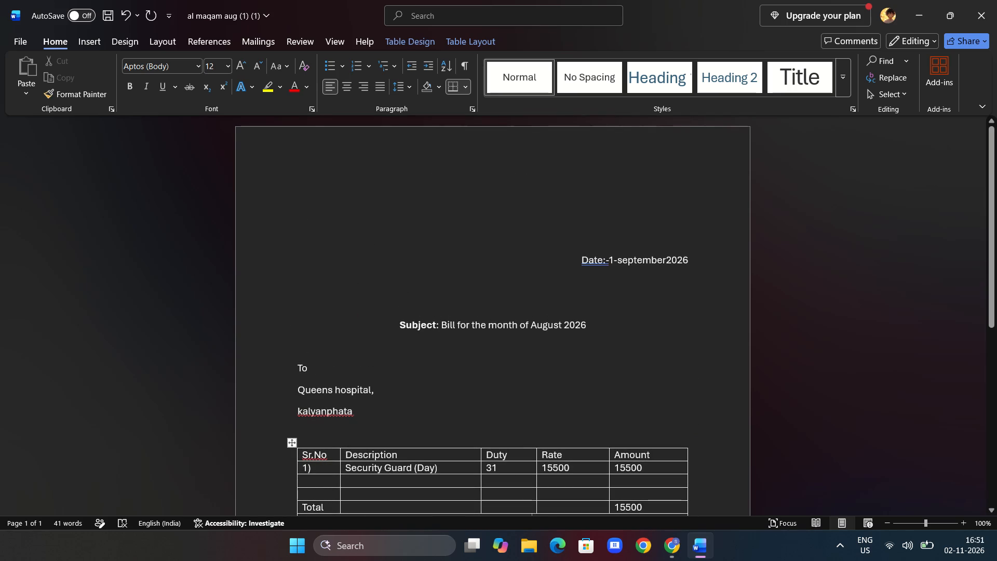
pyautogui.click(666, 259)
pyautogui.press('BackSpace')
pyautogui.press('BackSpace')
pyautogui.press('BackSpace')
pyautogui.press('BackSpace')
pyautogui.press('BackSpace')
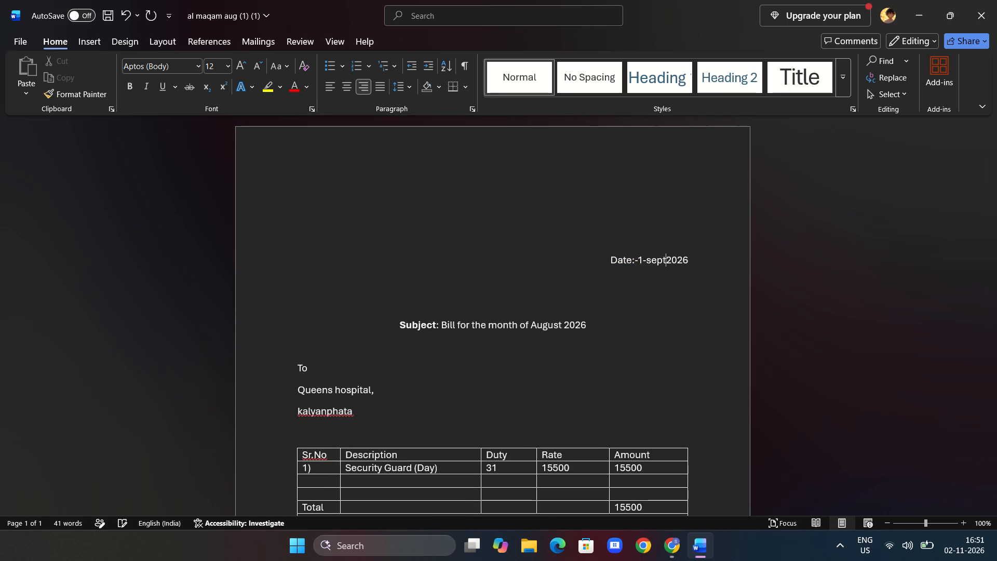
pyautogui.press('BackSpace')
pyautogui.press('BackSpace')
pyautogui.press('BackSpace')
pyautogui.press('BackSpace')
pyautogui.press('BackSpace')
pyautogui.press('BackSpace')
pyautogui.write('31')
pyautogui.press('space')
pyautogui.write('octo')
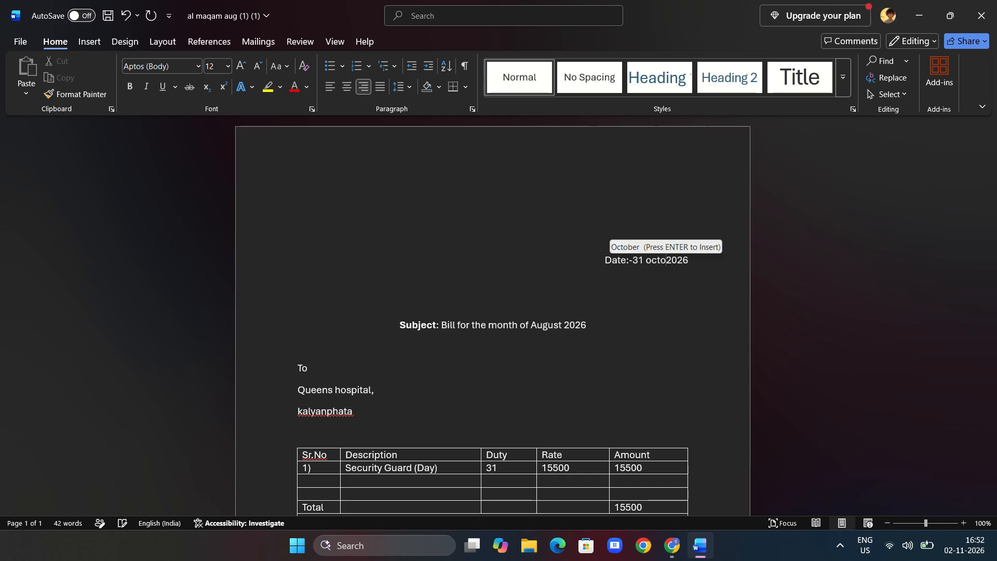
pyautogui.press('Return')
pyautogui.press('space')
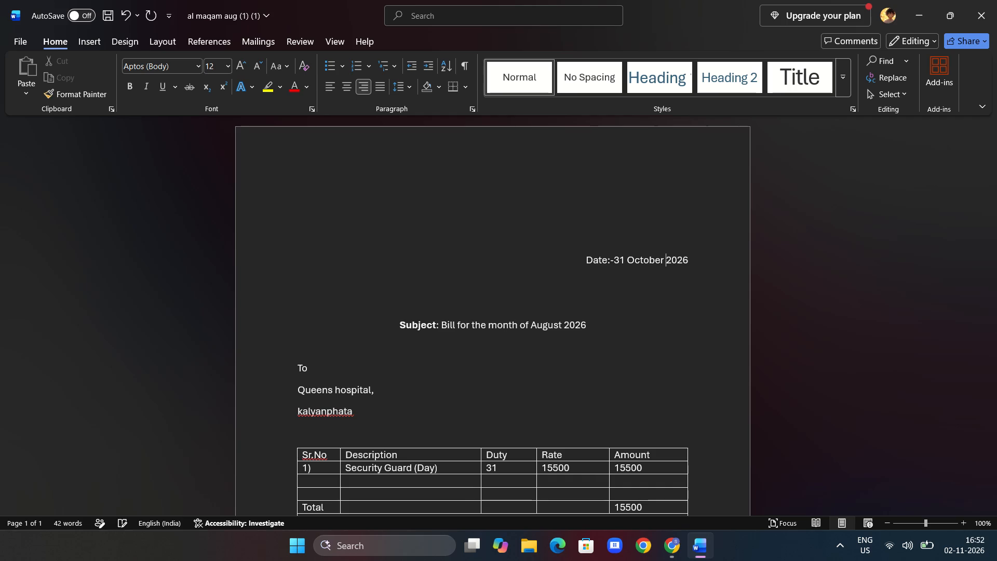
# Change the month in the subject line so it reads "Bill for the month of October 2026".
pyautogui.click(563, 323)
pyautogui.click(560, 323)
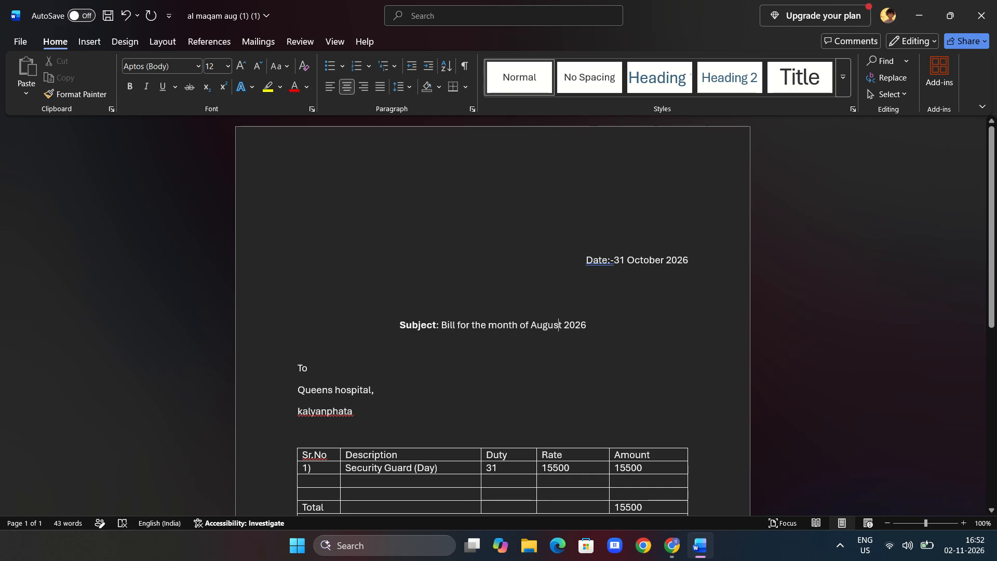
pyautogui.press('BackSpace')
pyautogui.press('BackSpace')
pyautogui.press('BackSpace')
pyautogui.press('BackSpace')
pyautogui.press('BackSpace')
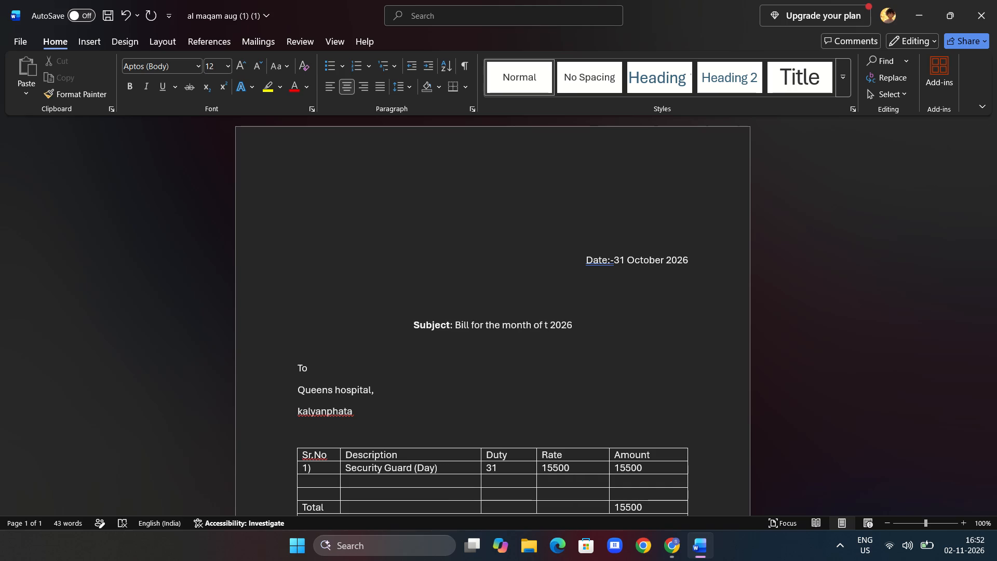
pyautogui.click(546, 326)
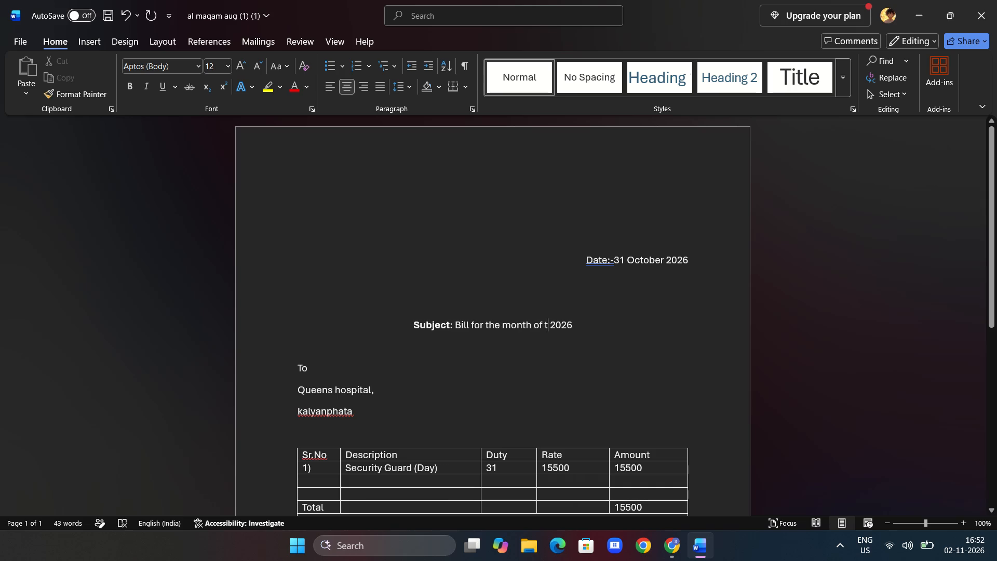
pyautogui.click(546, 326)
pyautogui.press('BackSpace')
pyautogui.write('octo')
pyautogui.press('Return')
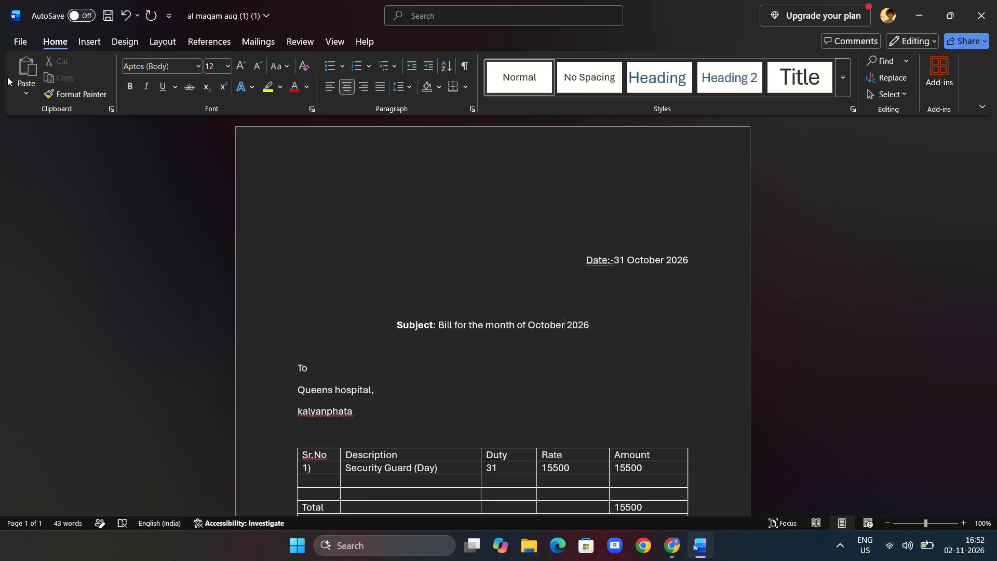
# Start saving the edited Queens hospital bill as a new copy with Save As.
pyautogui.click(22, 40)
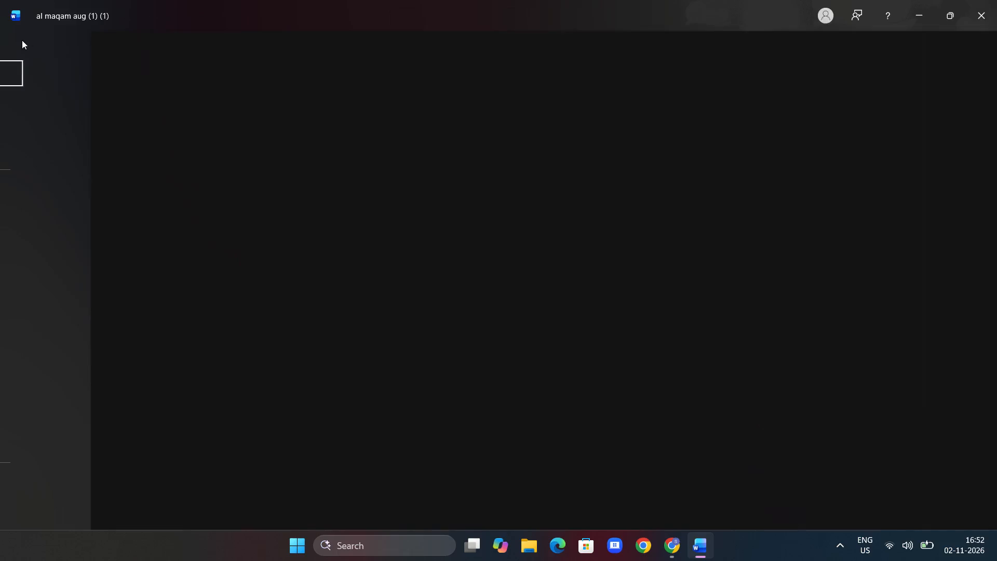
pyautogui.click(32, 234)
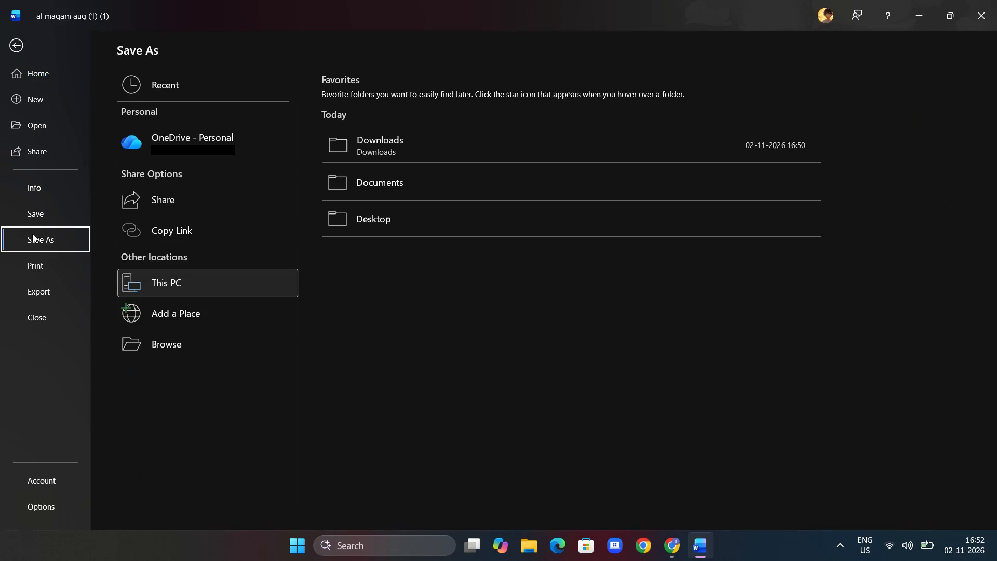
# Save the hospital bill as a Word document named "queen hospital oct" in the Downloads folder.
pyautogui.click(163, 343)
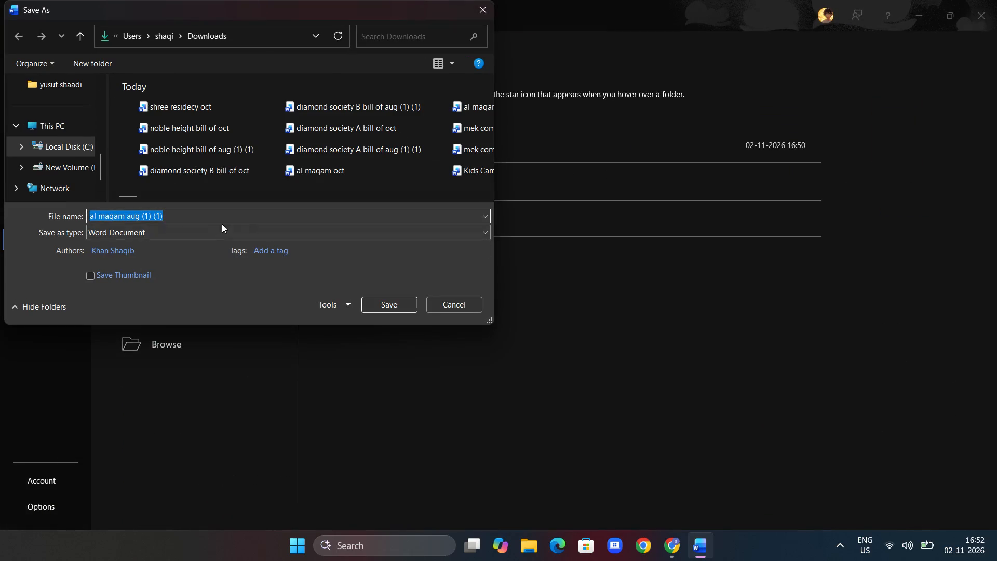
pyautogui.click(214, 215)
pyautogui.press('BackSpace')
pyautogui.press('BackSpace')
pyautogui.press('BackSpace')
pyautogui.press('BackSpace')
pyautogui.press('BackSpace')
pyautogui.press('BackSpace')
pyautogui.press('BackSpace')
pyautogui.press('BackSpace')
pyautogui.press('BackSpace')
pyautogui.press('BackSpace')
pyautogui.press('BackSpace')
pyautogui.press('BackSpace')
pyautogui.press('BackSpace')
pyautogui.press('BackSpace')
pyautogui.press('BackSpace')
pyautogui.press('BackSpace')
pyautogui.press('BackSpace')
pyautogui.press('BackSpace')
pyautogui.press('BackSpace')
pyautogui.press('BackSpace')
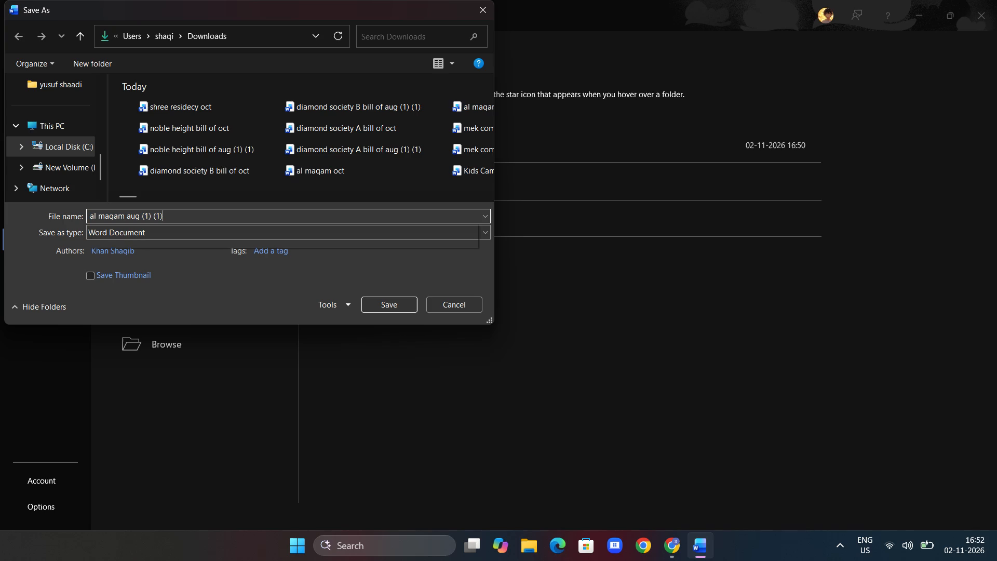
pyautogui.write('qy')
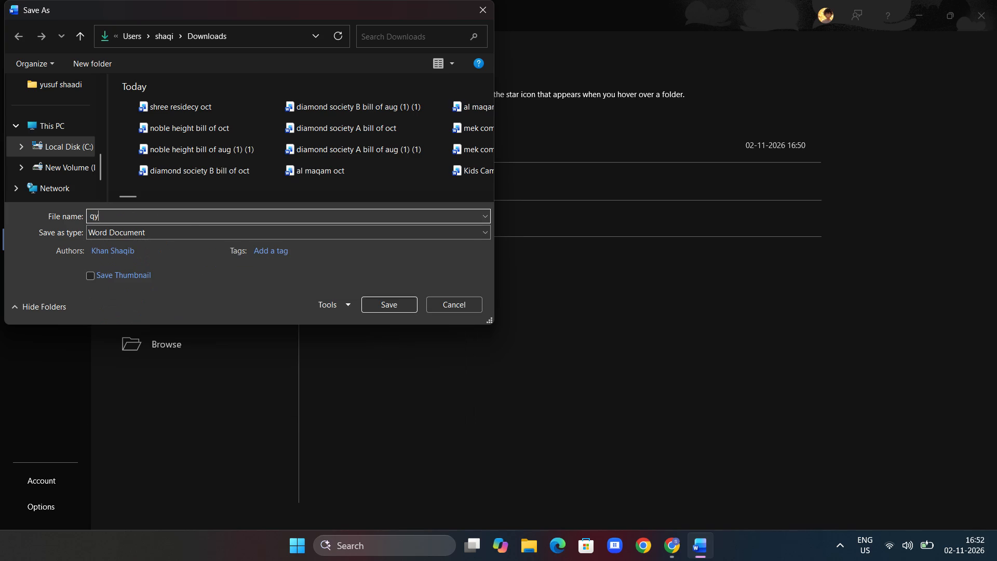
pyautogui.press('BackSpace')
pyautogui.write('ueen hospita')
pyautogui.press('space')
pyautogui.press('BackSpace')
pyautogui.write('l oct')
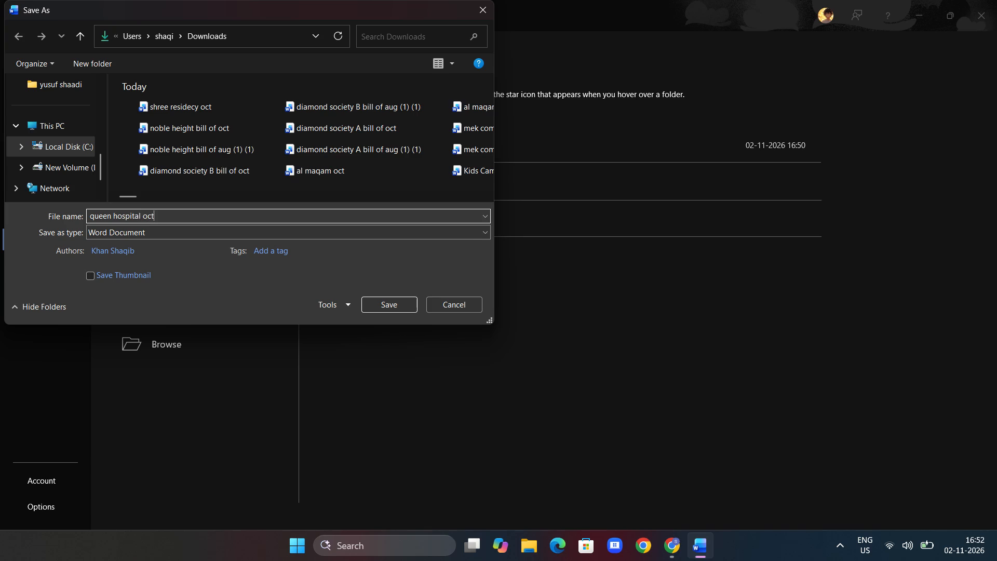